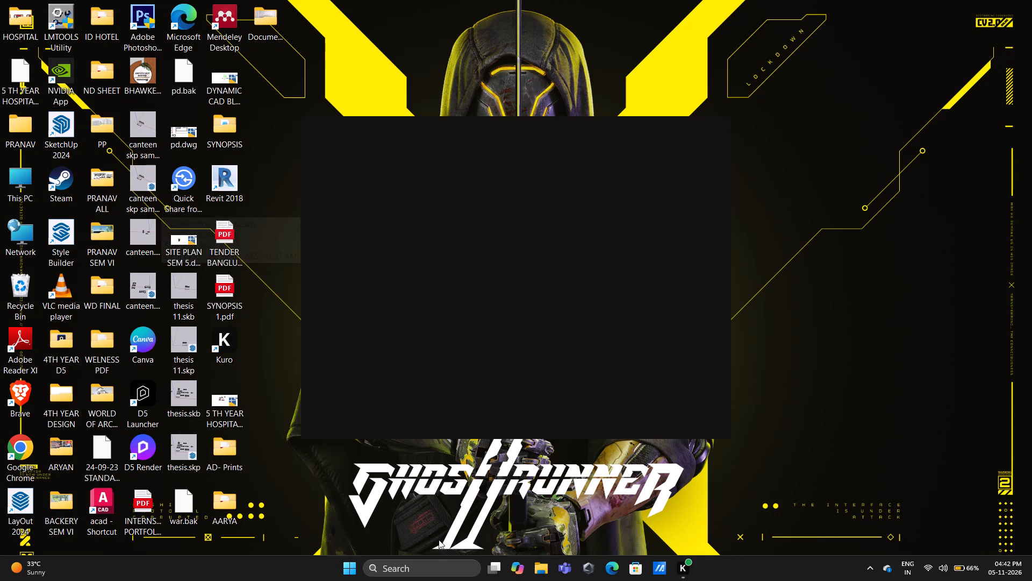
Open the recent document Synopsis FINAL.docx, stored in Desktop » SYNOPSIS, in Word with its window maximized.
left_click(428, 566)
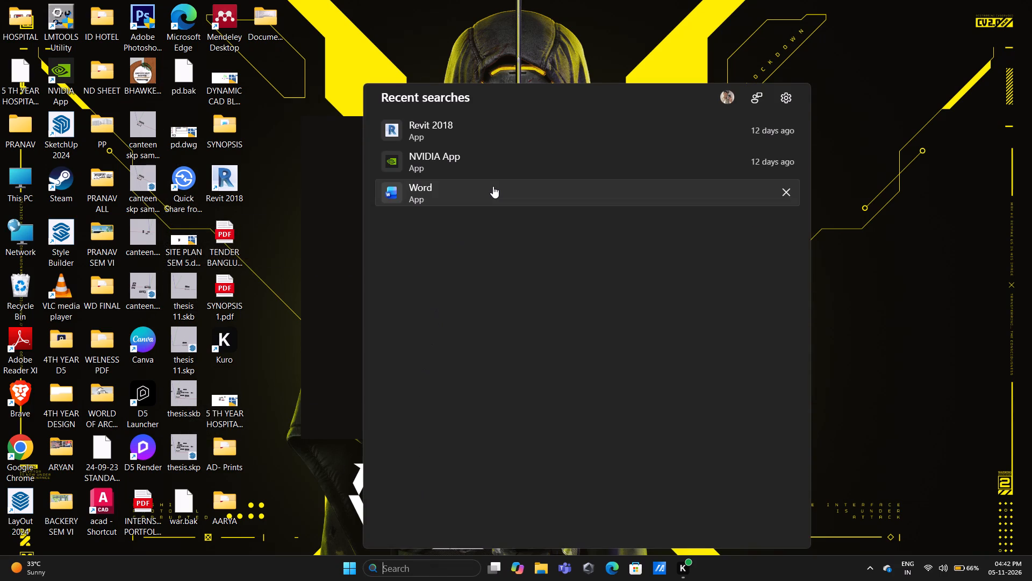
left_click(493, 186)
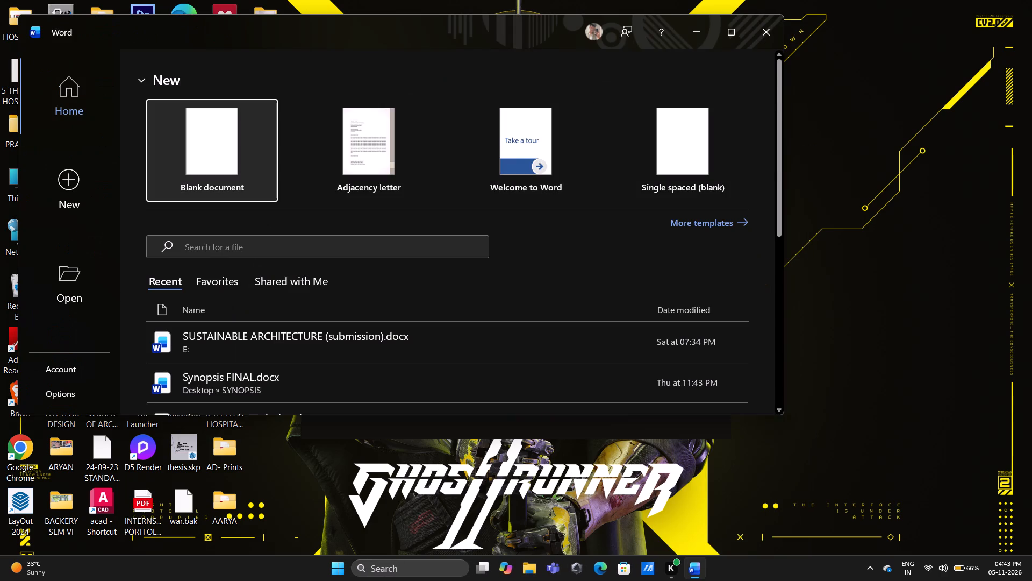
scroll(425, 313, "down", 1)
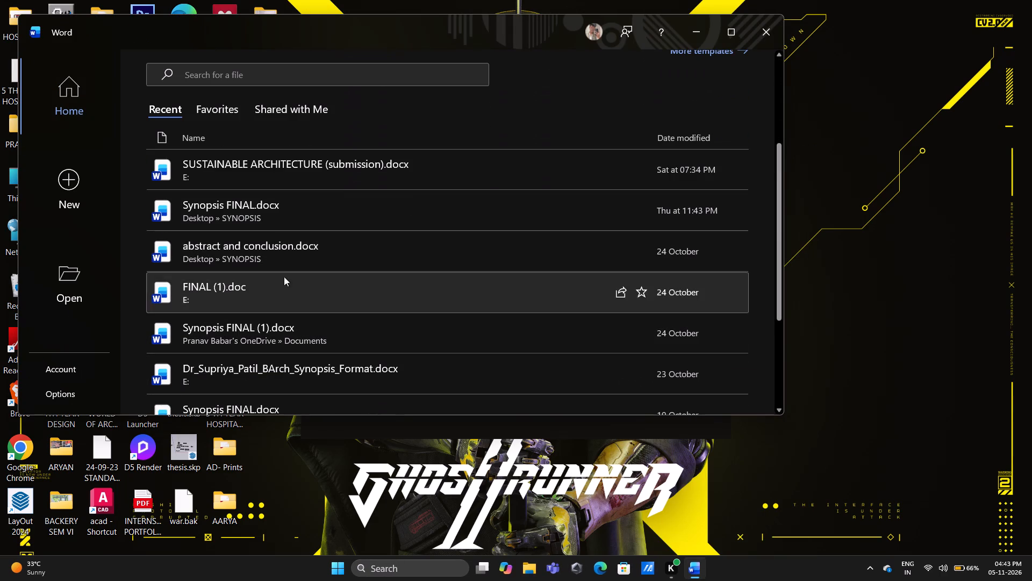
left_click(246, 201)
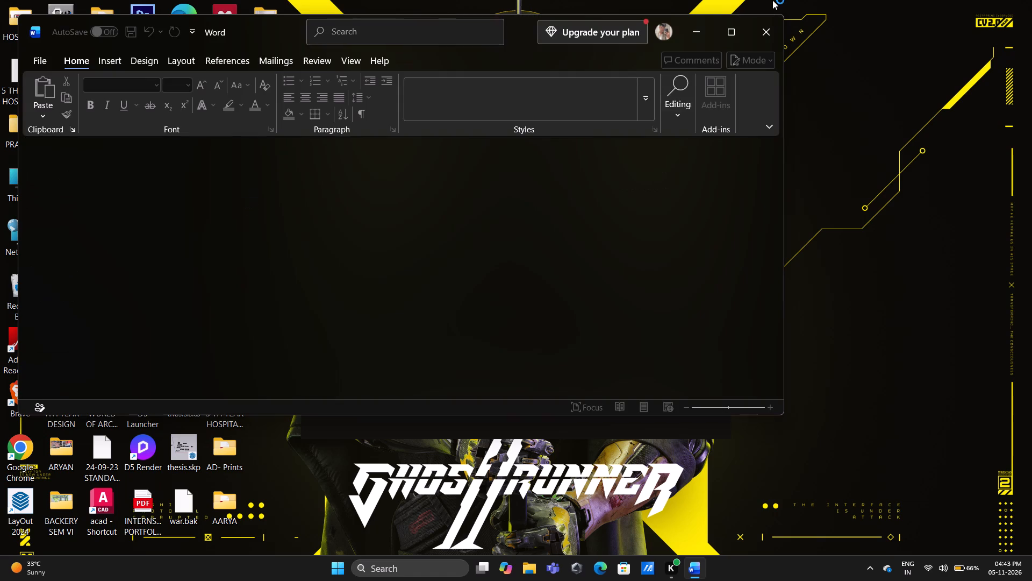
left_click(737, 31)
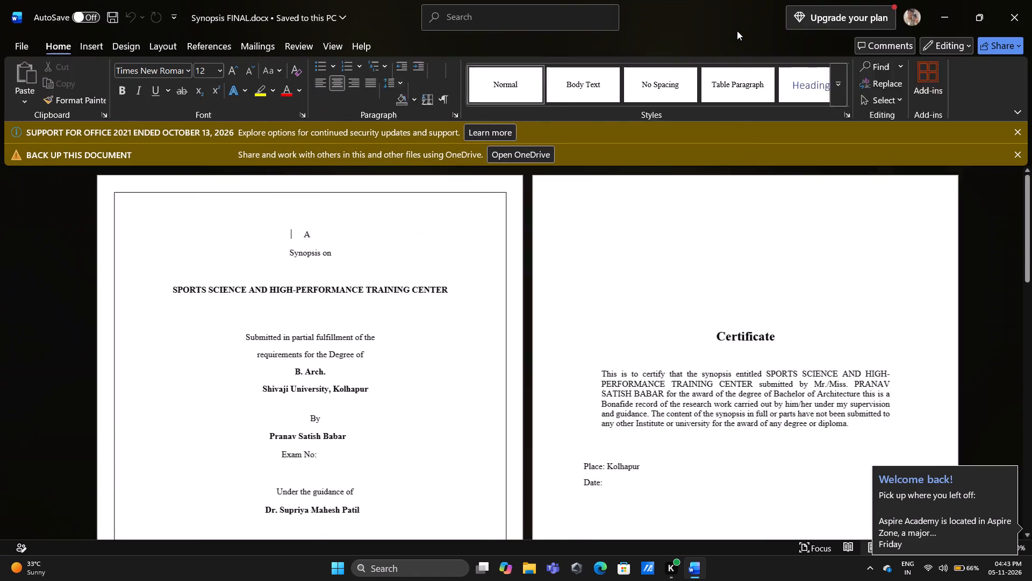
scroll(629, 313, "down", 1)
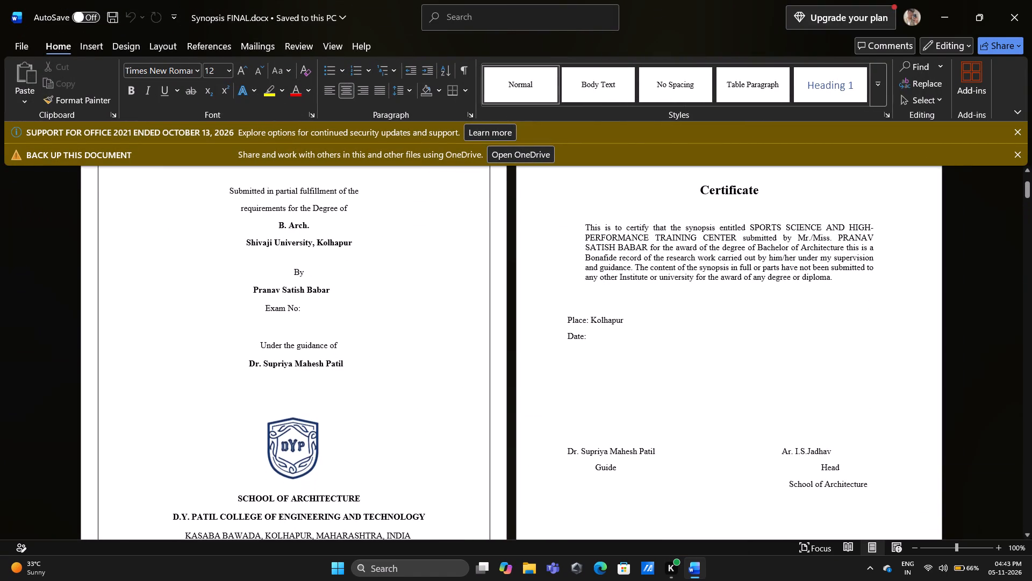
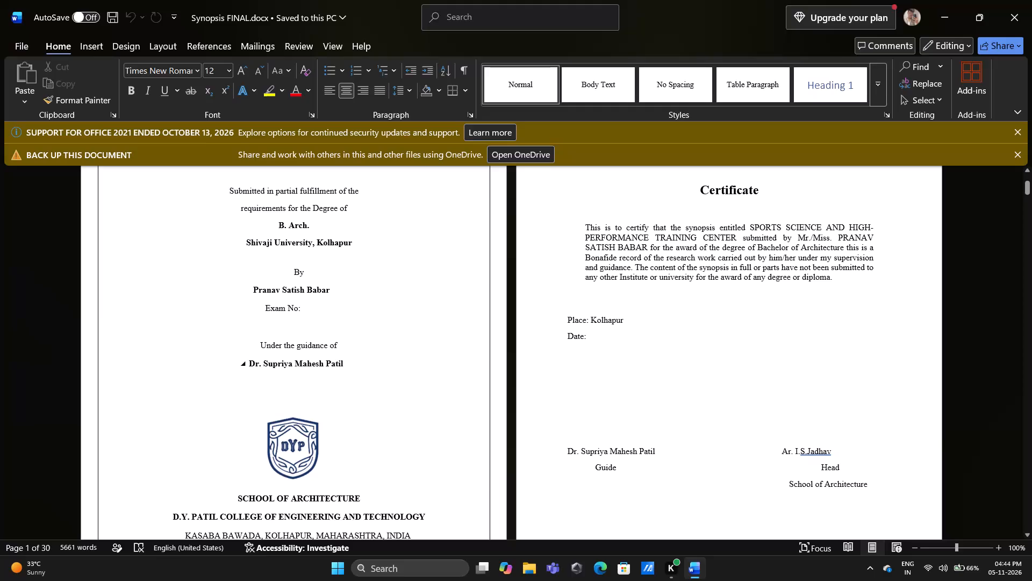
Examine the synopsis's front matter, including the Table of Contents and the List of Figures.
scroll(572, 405, "down", 2)
scroll(378, 329, "down", 11)
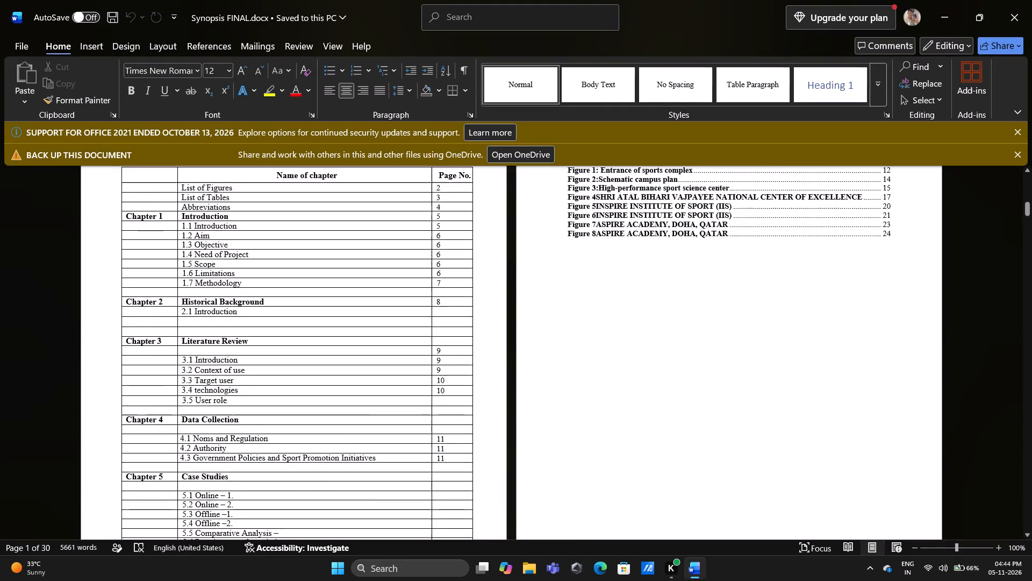
scroll(490, 358, "down", 2)
scroll(490, 358, "up", 5)
scroll(490, 358, "down", 6)
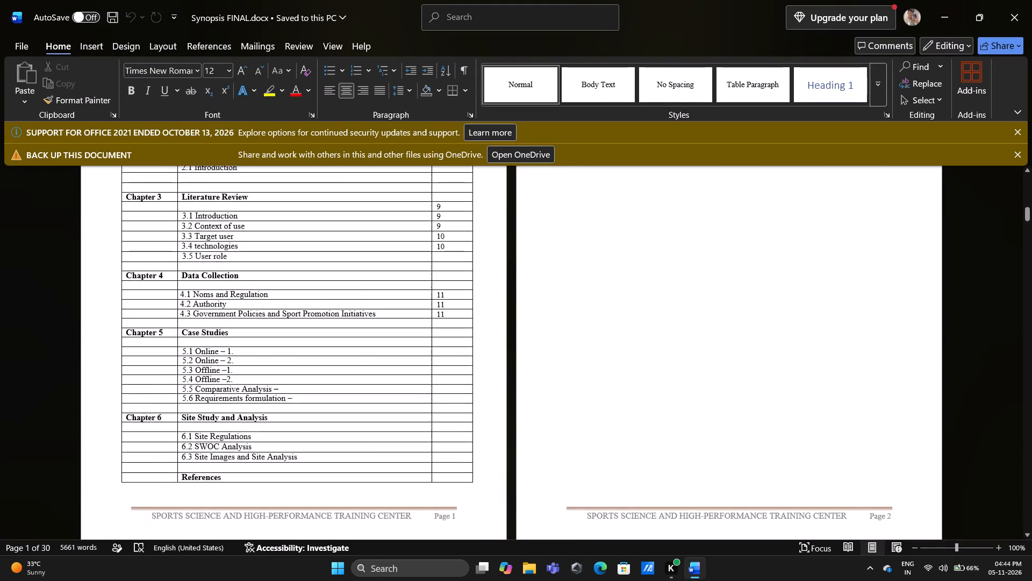
scroll(489, 358, "up", 4)
scroll(590, 346, "up", 3)
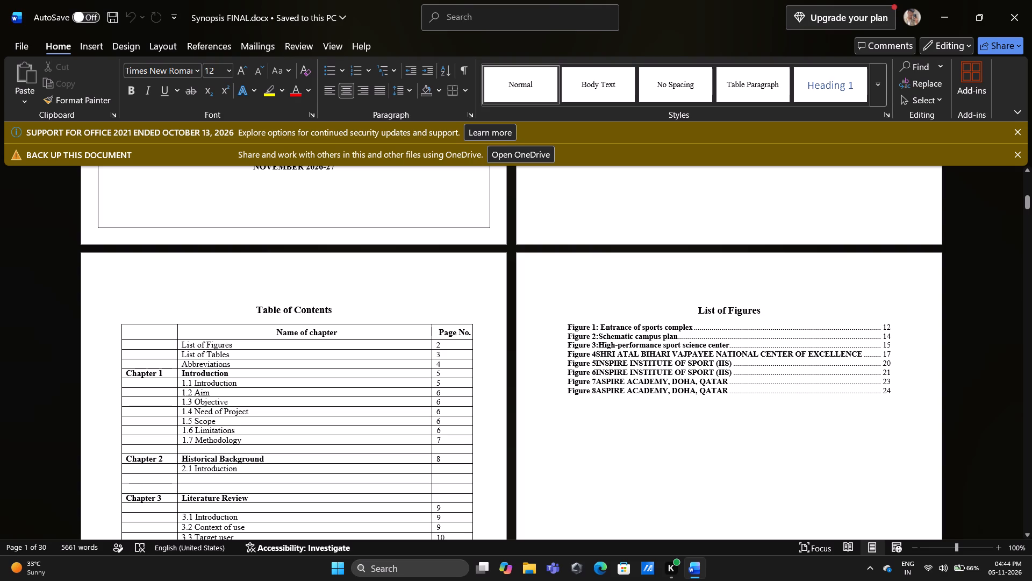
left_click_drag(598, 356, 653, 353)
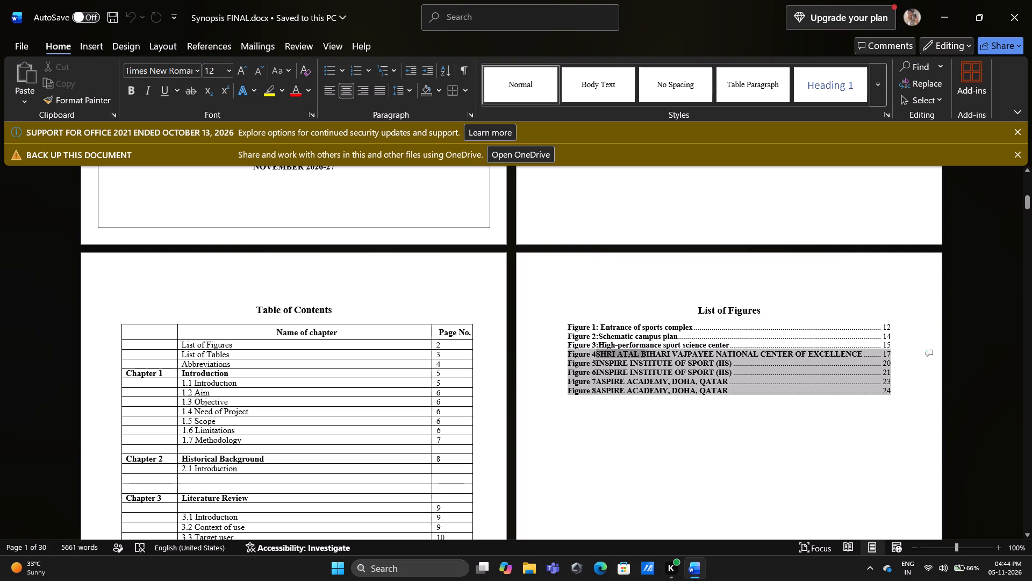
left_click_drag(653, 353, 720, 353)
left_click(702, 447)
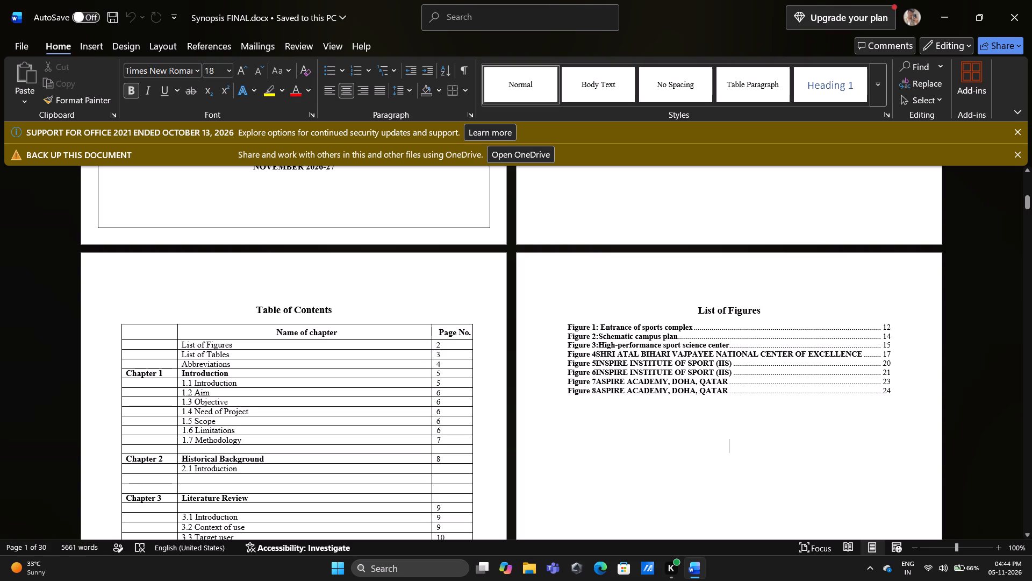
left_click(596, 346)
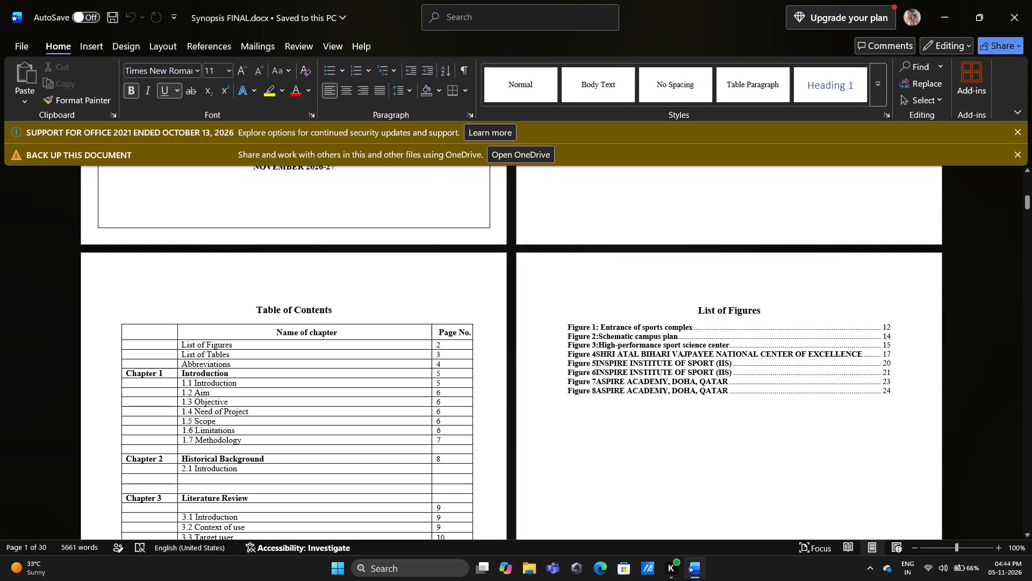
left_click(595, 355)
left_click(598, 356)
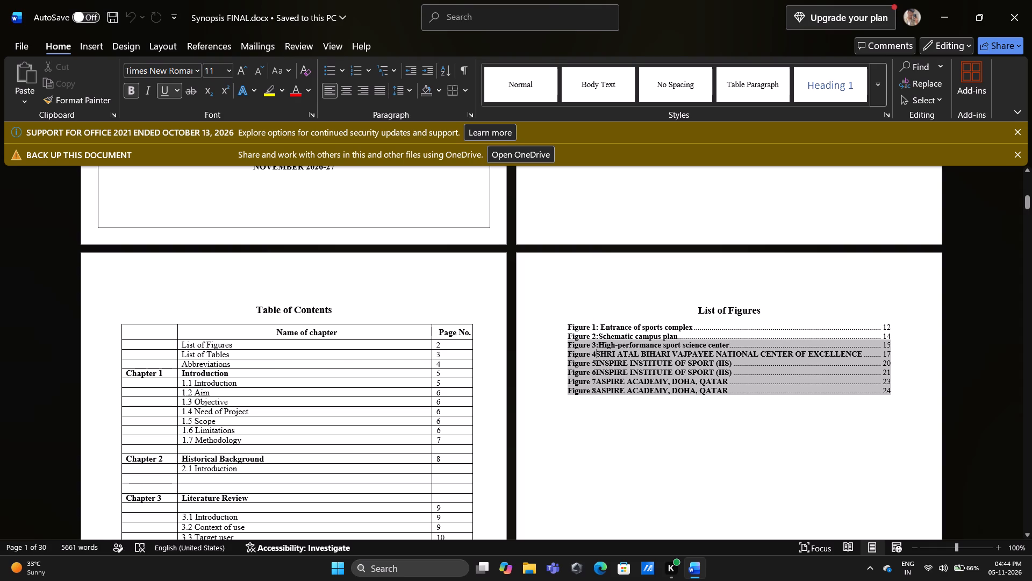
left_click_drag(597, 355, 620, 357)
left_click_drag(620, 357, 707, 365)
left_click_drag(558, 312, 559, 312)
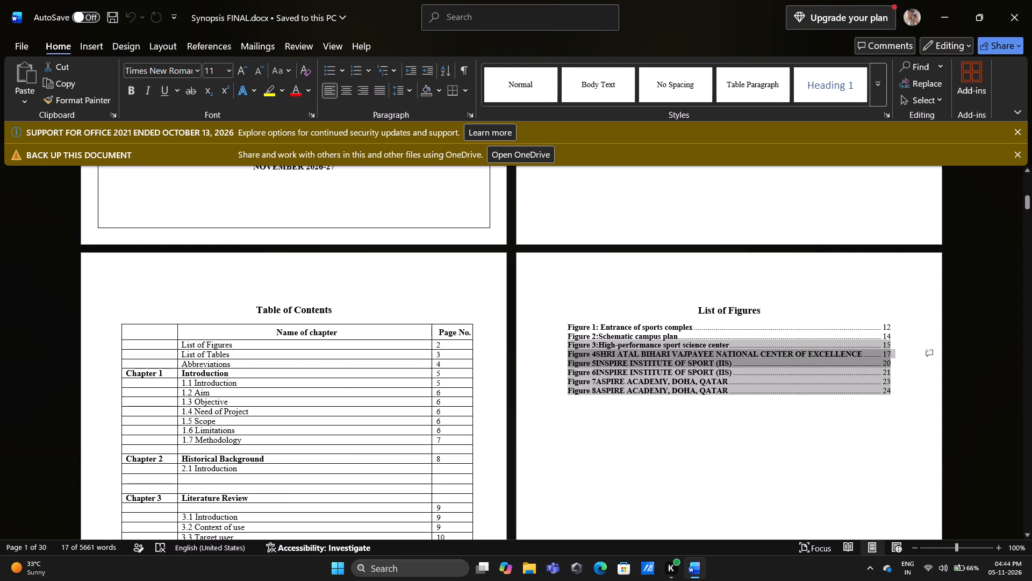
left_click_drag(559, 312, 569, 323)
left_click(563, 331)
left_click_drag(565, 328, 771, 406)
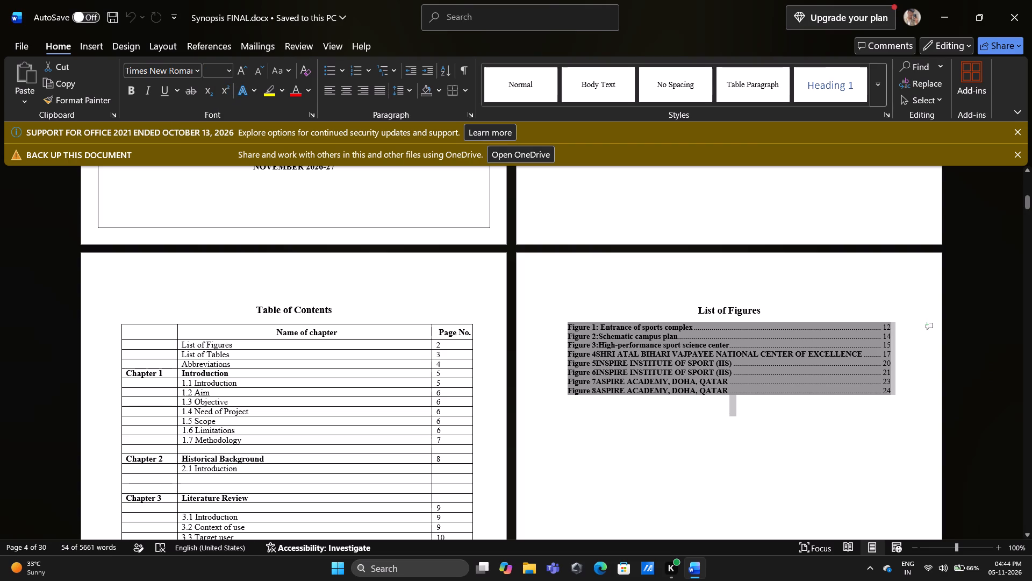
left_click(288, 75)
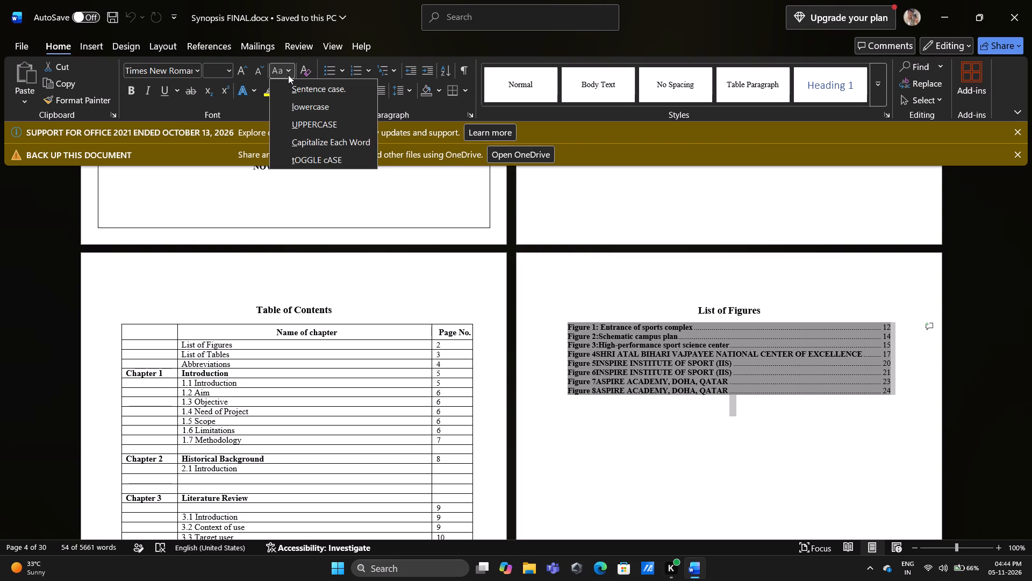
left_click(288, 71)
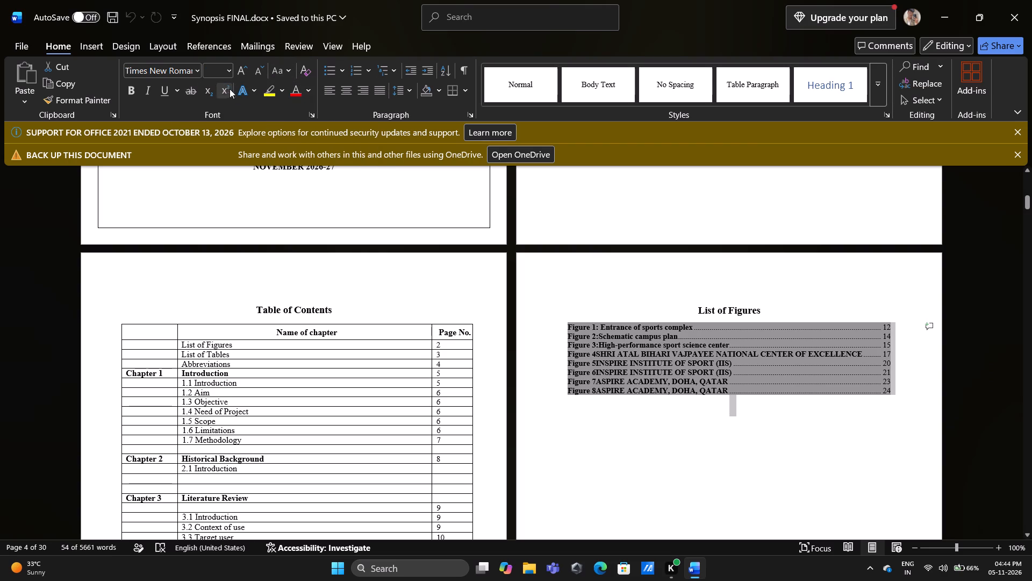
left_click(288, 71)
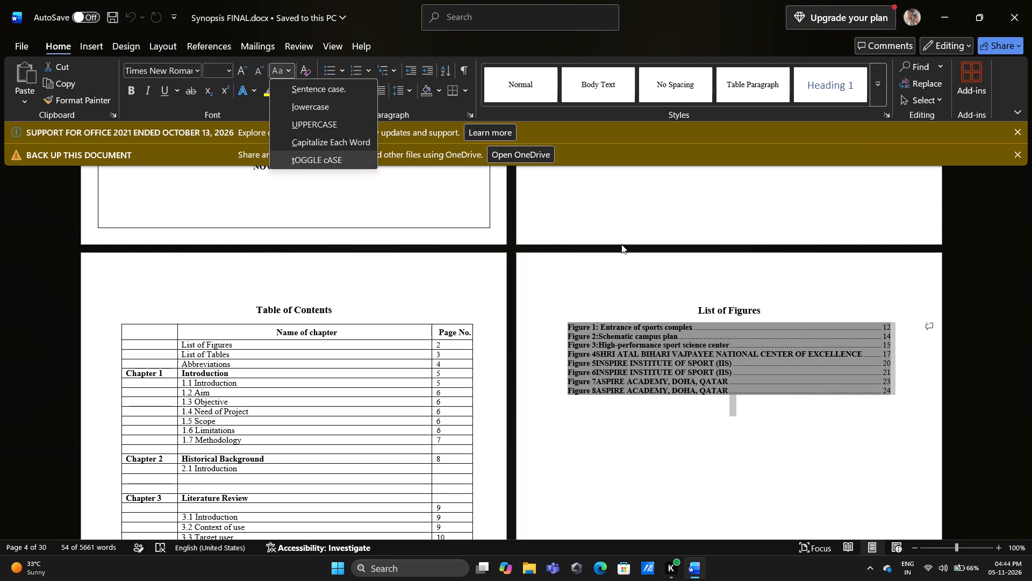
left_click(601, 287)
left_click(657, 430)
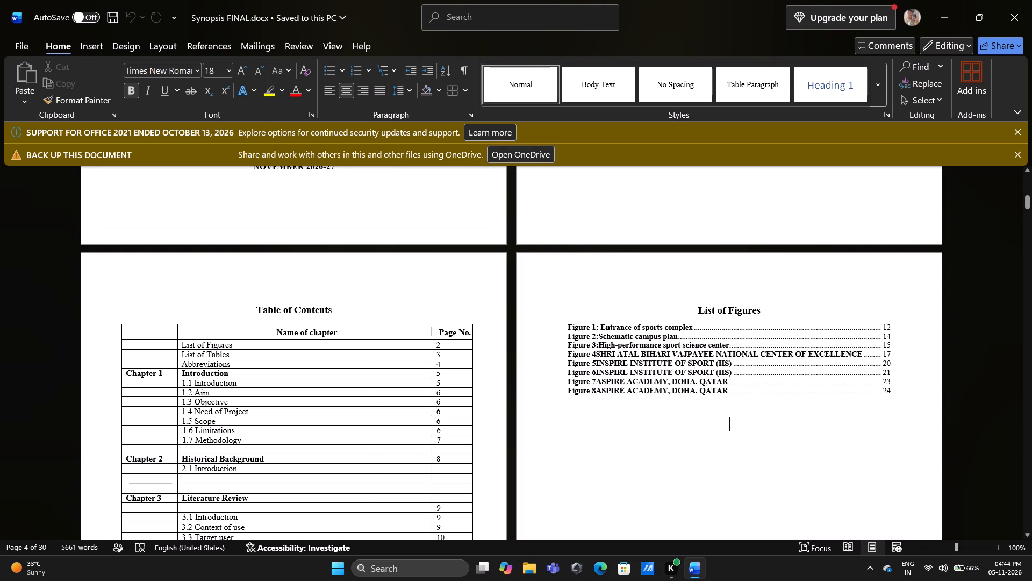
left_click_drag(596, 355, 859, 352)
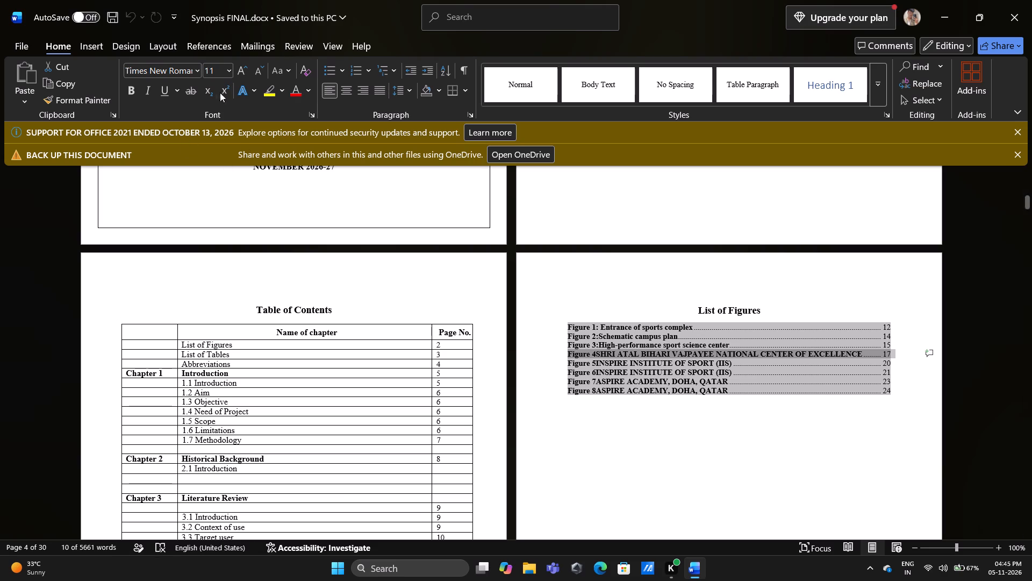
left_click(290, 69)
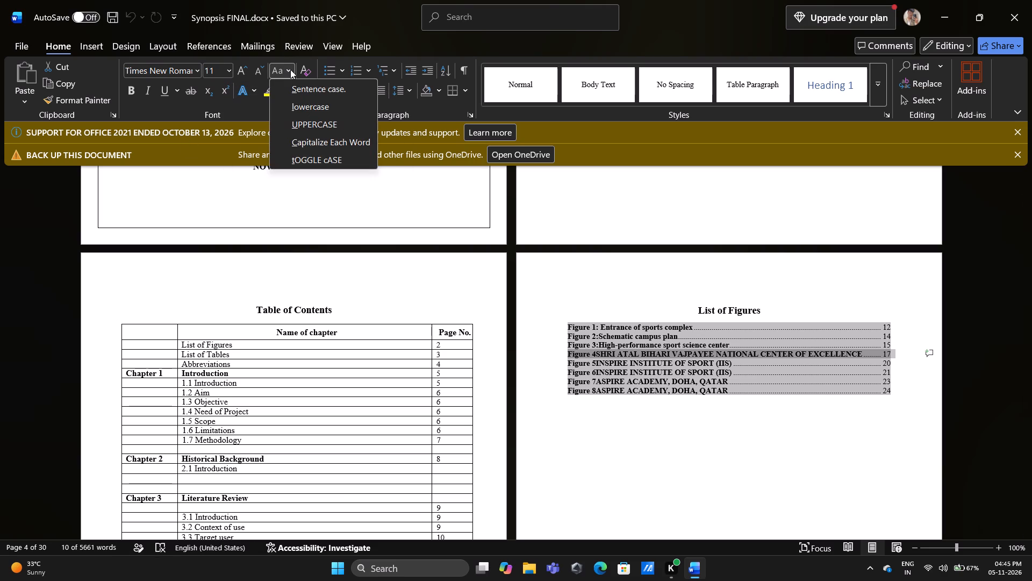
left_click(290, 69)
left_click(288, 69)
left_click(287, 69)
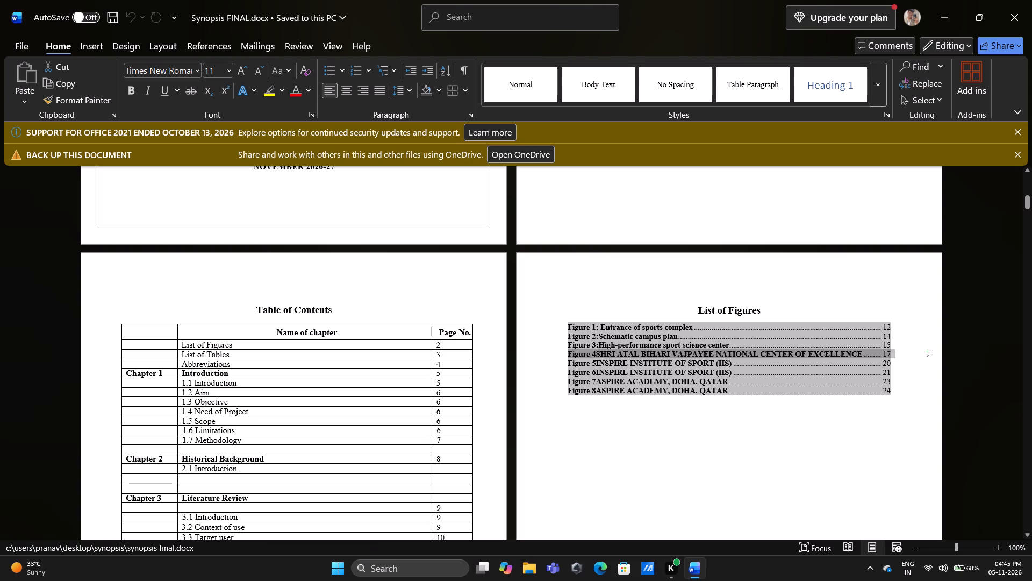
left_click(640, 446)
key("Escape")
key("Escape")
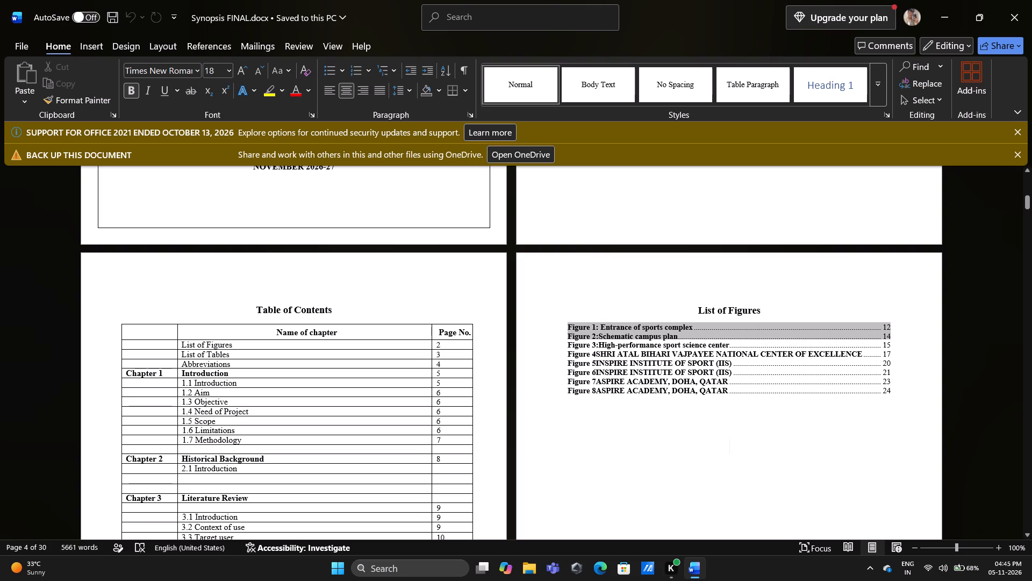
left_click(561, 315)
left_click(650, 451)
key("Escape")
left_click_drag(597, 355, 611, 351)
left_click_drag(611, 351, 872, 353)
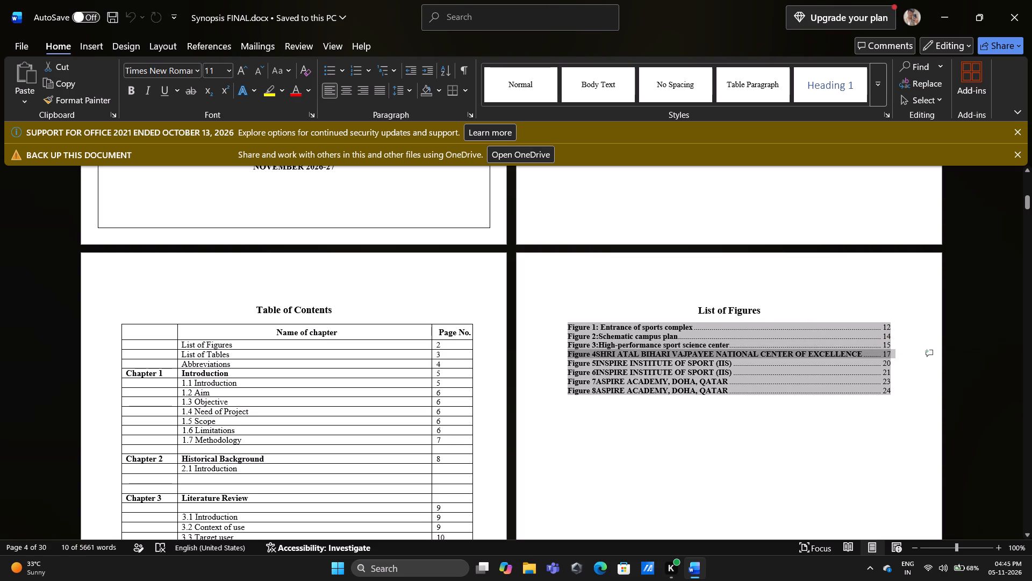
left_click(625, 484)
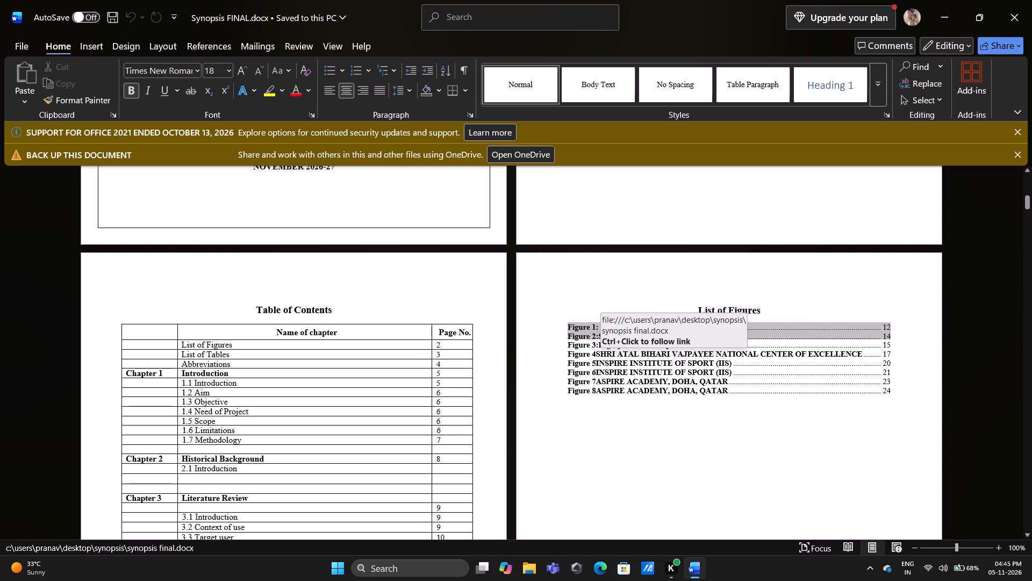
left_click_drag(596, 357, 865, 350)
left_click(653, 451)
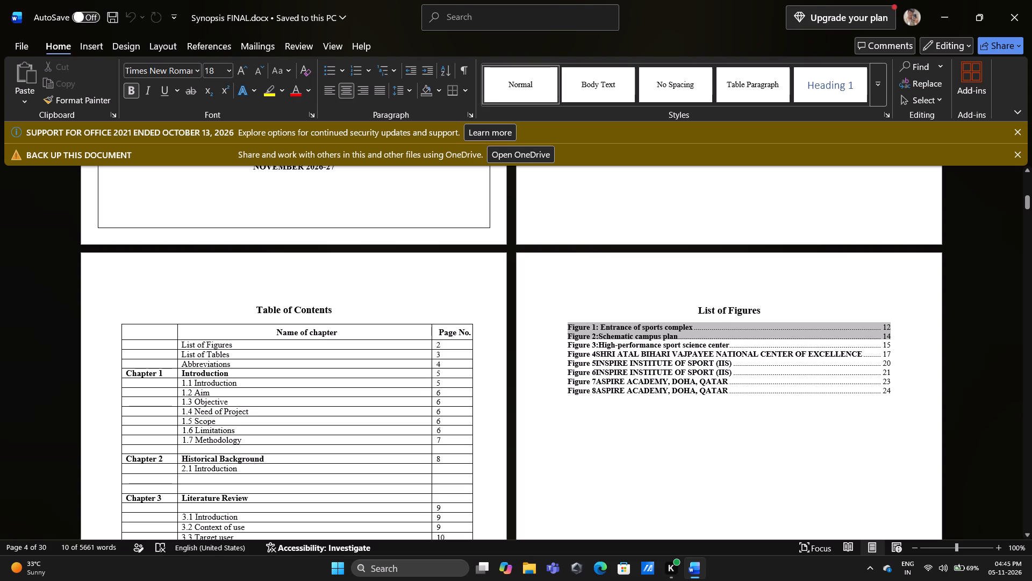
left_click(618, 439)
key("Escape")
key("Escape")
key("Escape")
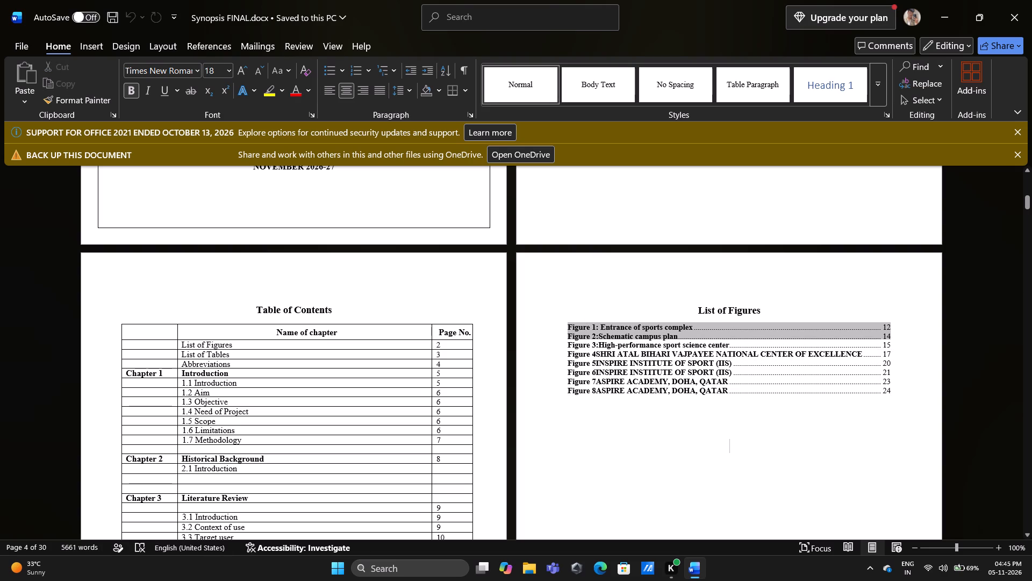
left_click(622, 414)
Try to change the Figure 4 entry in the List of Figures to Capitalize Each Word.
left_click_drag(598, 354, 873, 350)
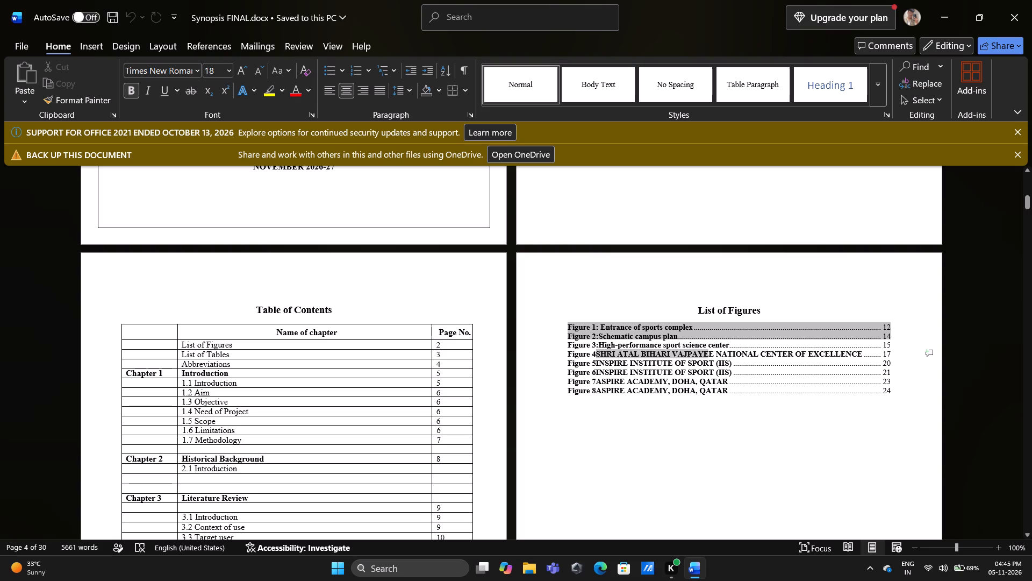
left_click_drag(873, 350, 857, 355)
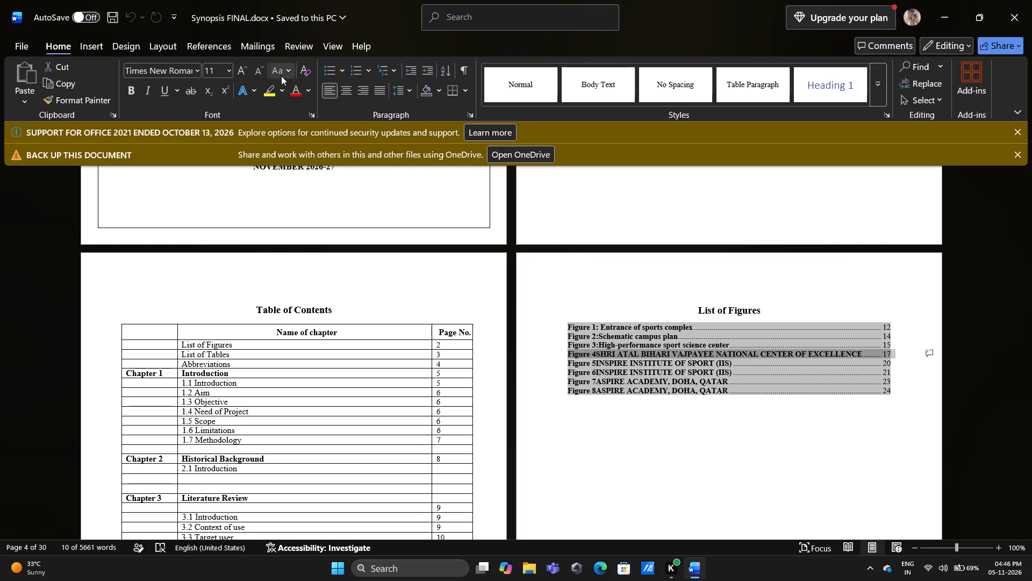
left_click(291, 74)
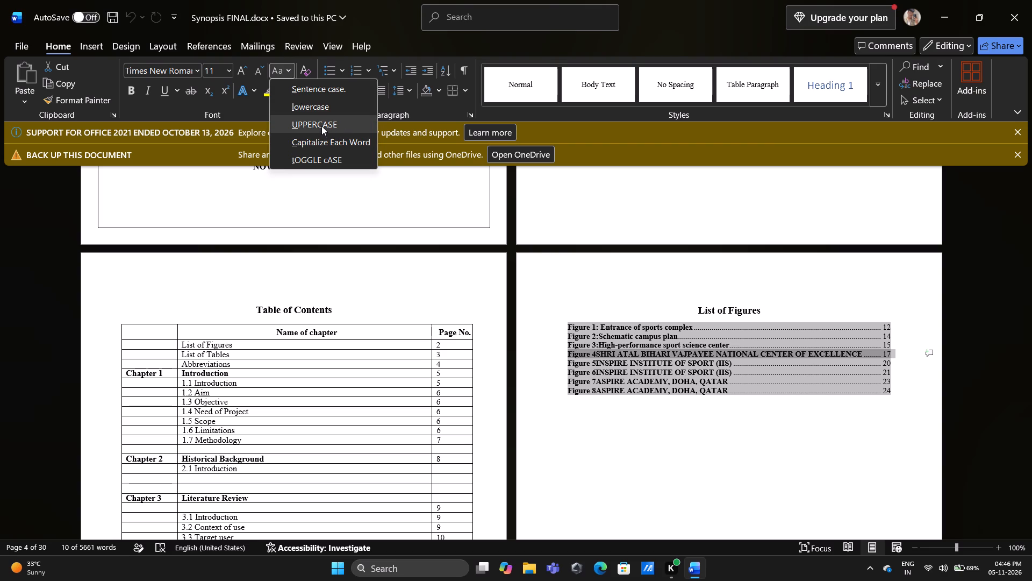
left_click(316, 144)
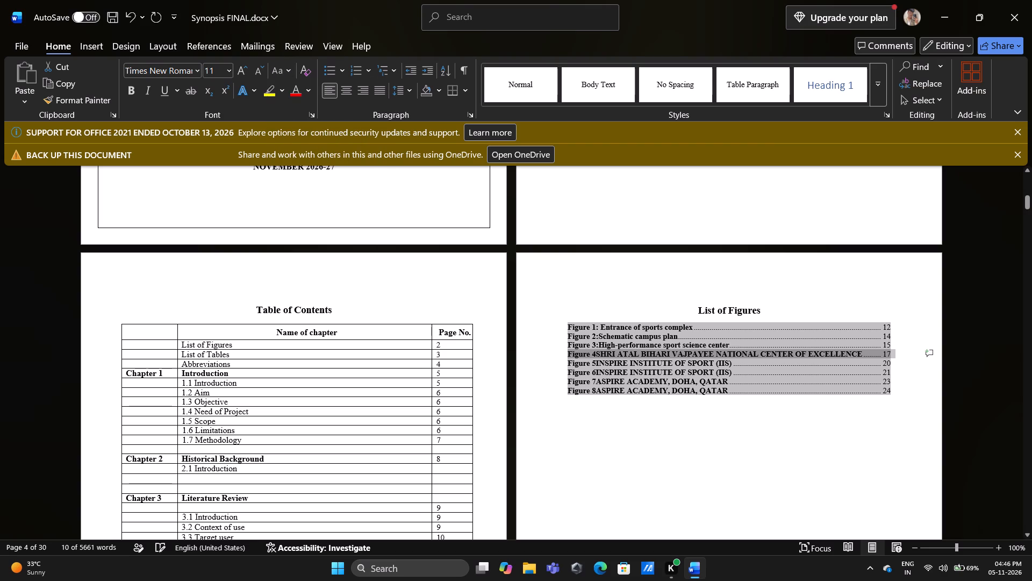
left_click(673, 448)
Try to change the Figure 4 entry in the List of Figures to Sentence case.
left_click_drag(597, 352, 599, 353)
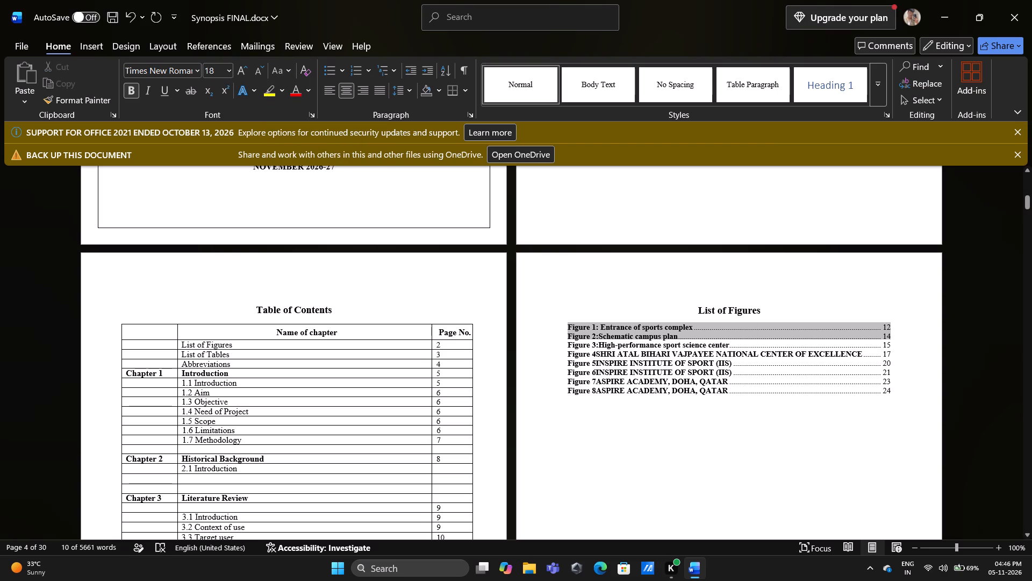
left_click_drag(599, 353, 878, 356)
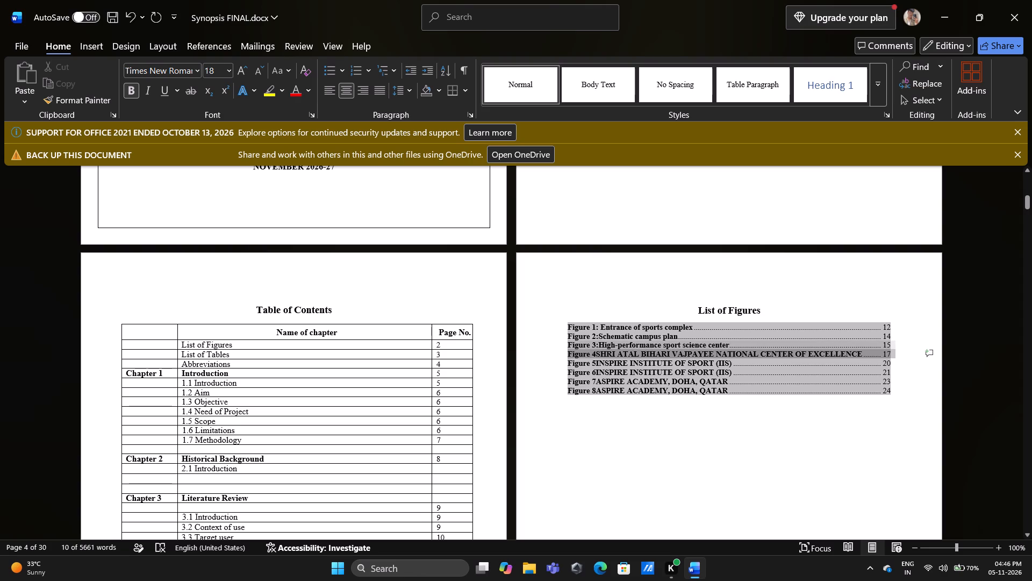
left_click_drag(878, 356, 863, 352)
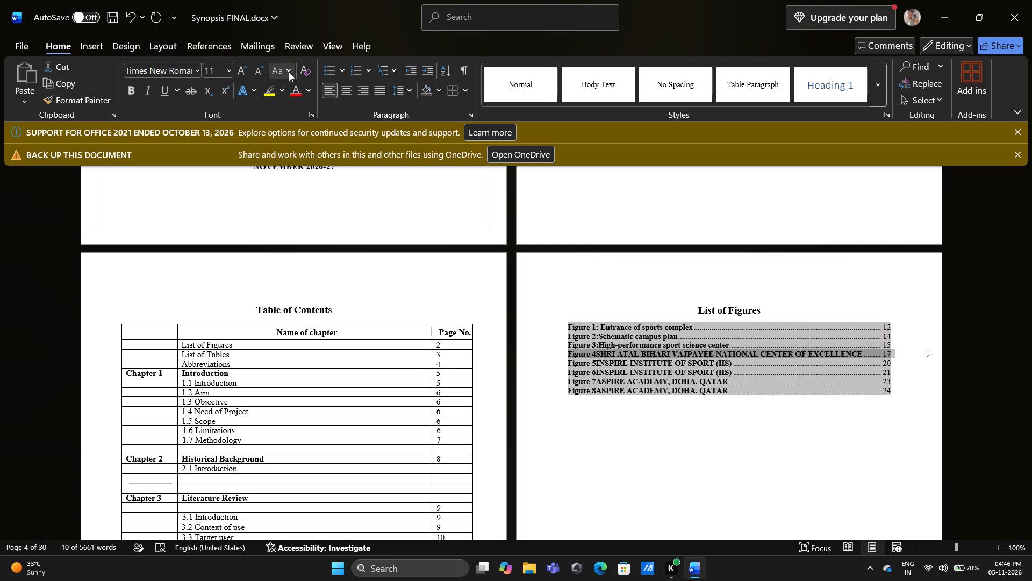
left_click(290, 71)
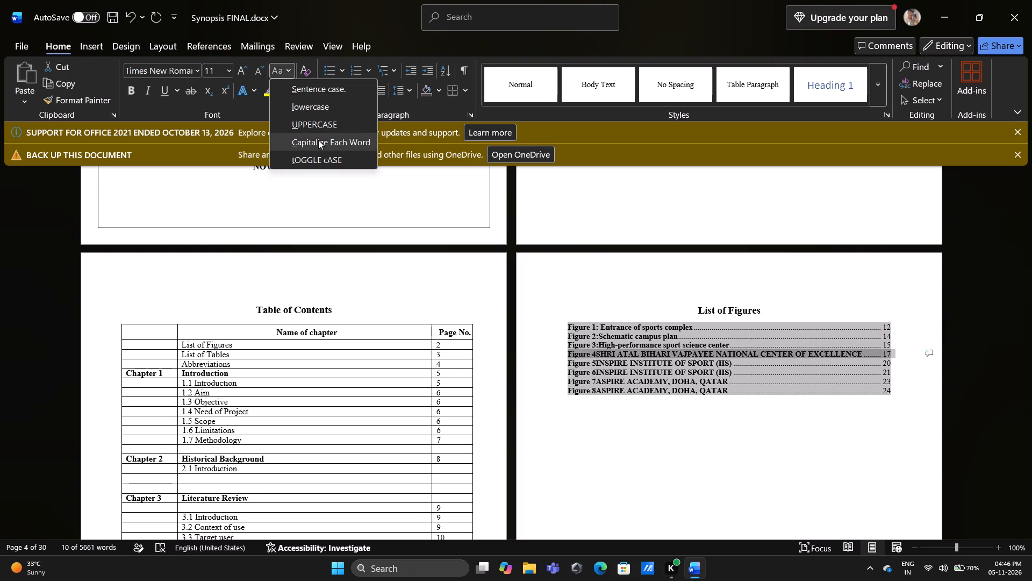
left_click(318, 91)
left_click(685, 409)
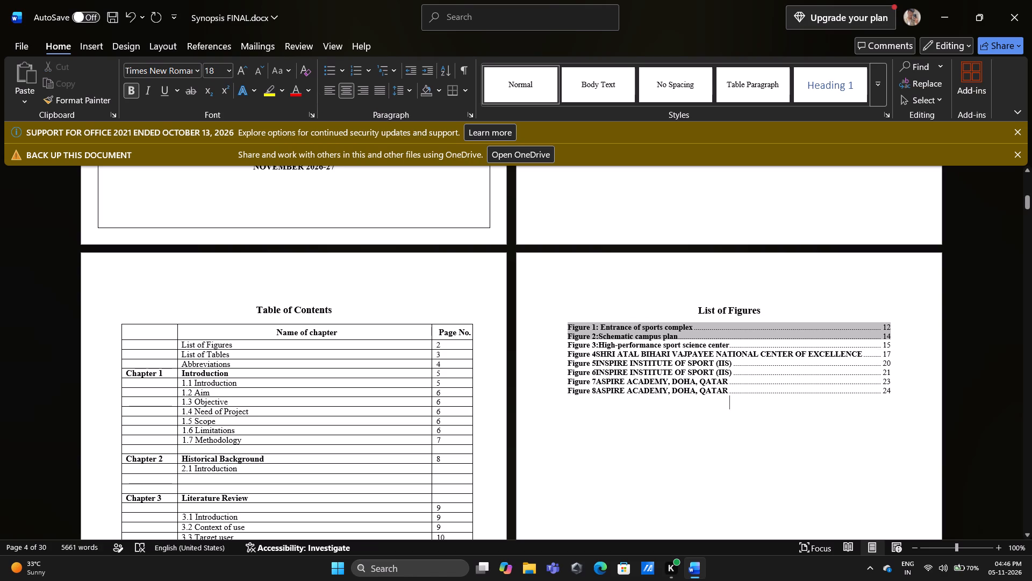
Change the Figure 1 and Figure 2 entries in the List of Figures to UPPERCASE.
scroll(551, 368, "down", 14)
scroll(564, 361, "up", 7)
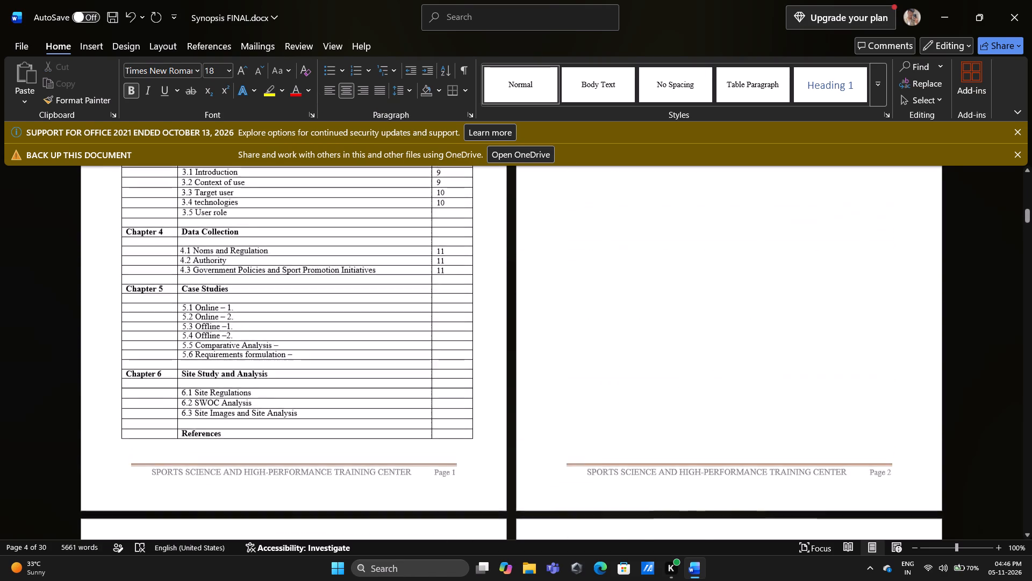
scroll(564, 361, "up", 4)
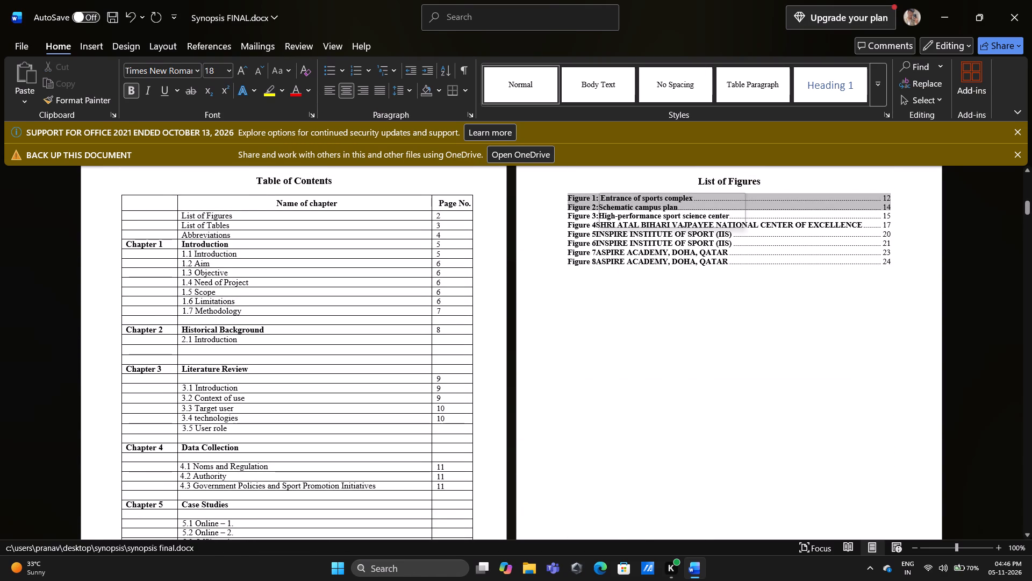
left_click(604, 229)
left_click(604, 219)
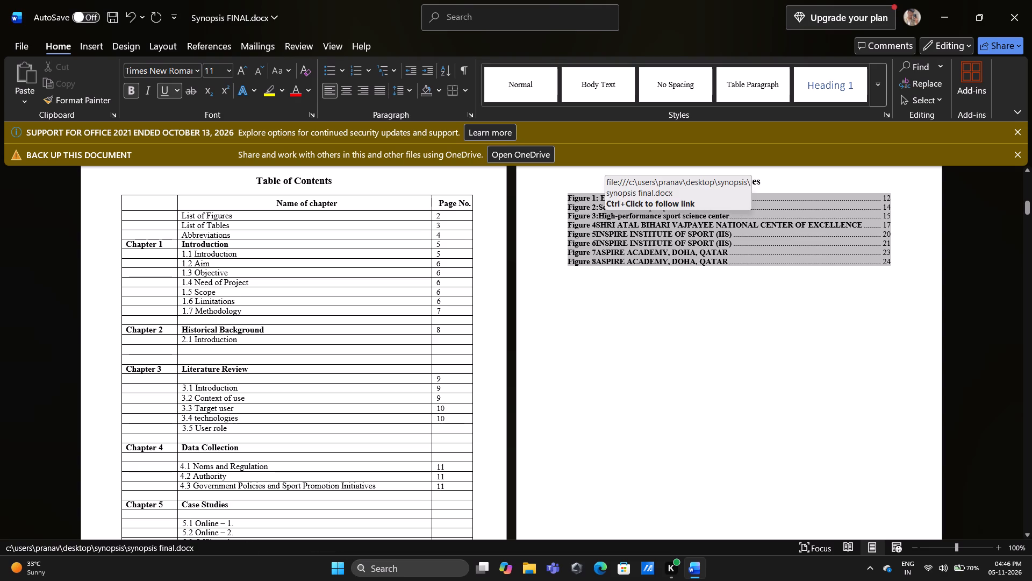
left_click(639, 267)
left_click(637, 260)
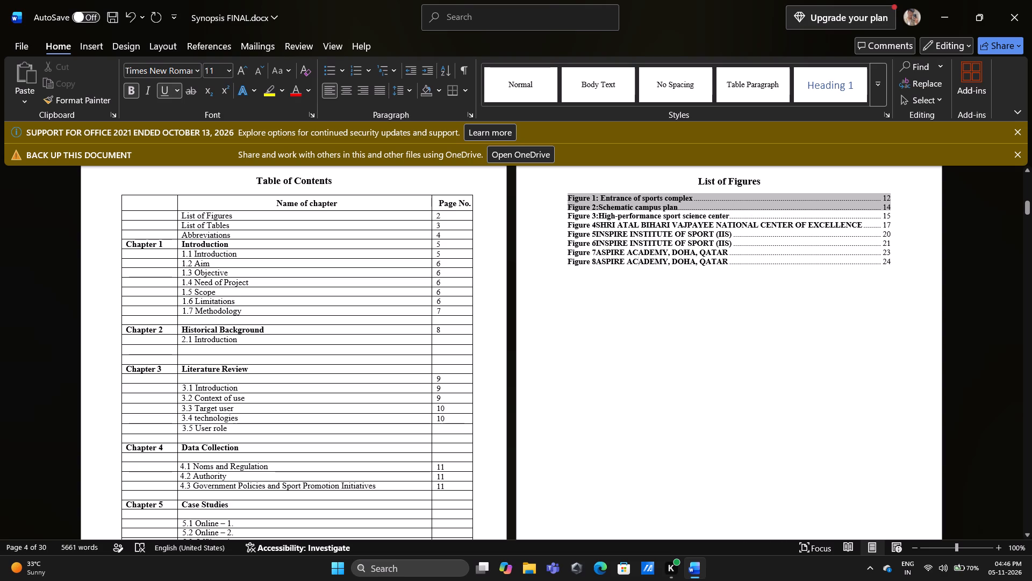
double_click(629, 197)
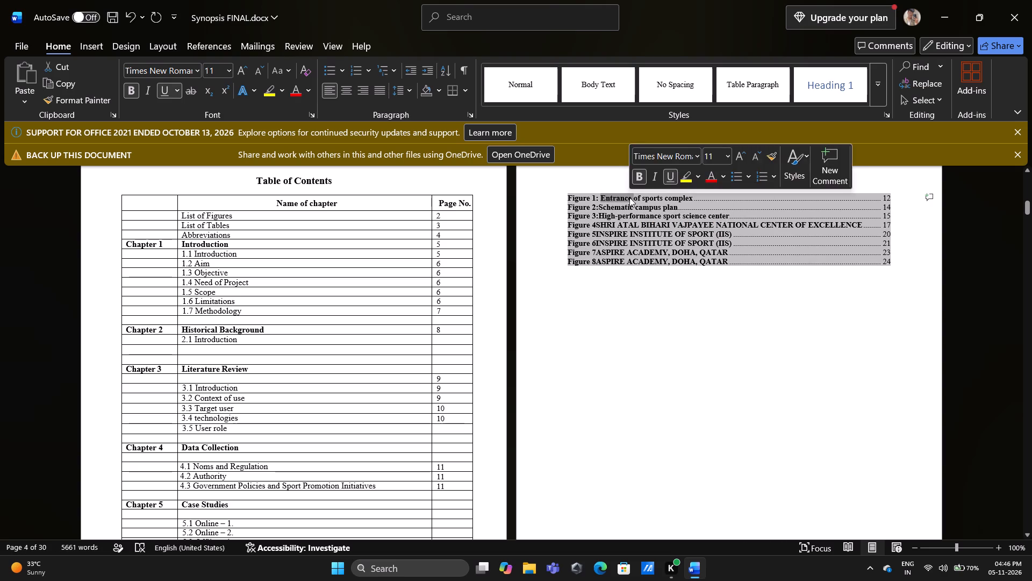
left_click_drag(556, 197, 689, 207)
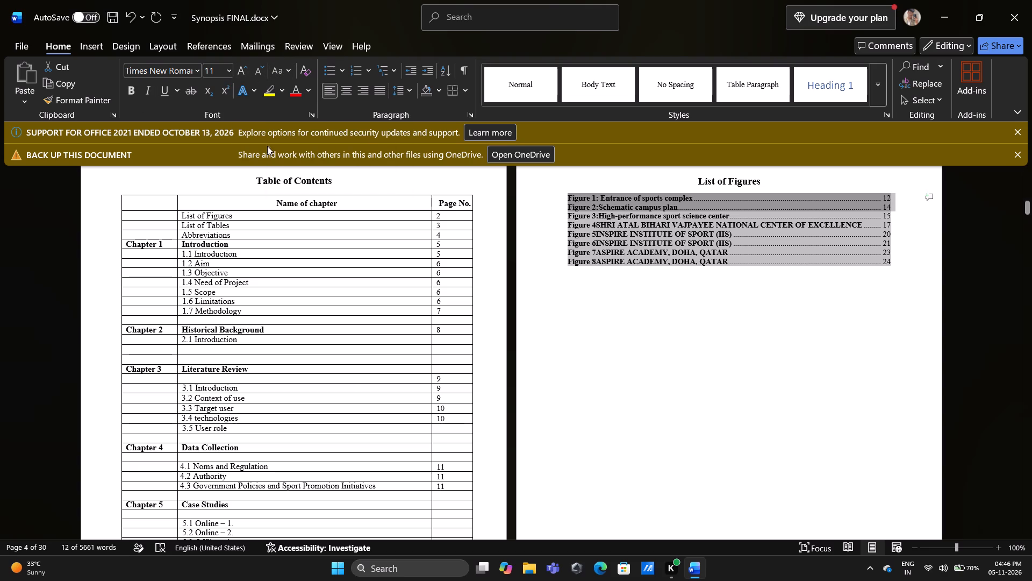
left_click(291, 70)
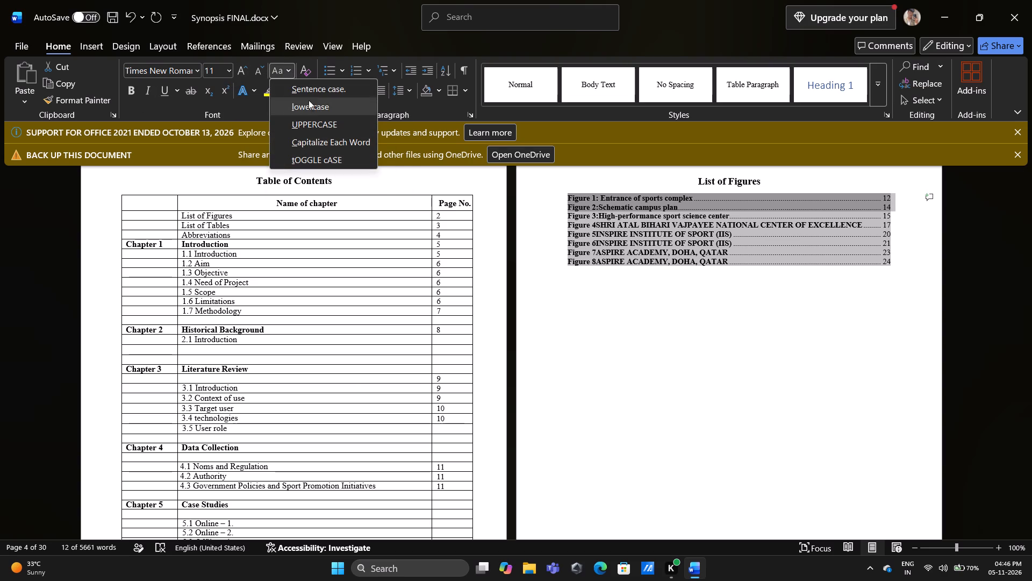
left_click(318, 122)
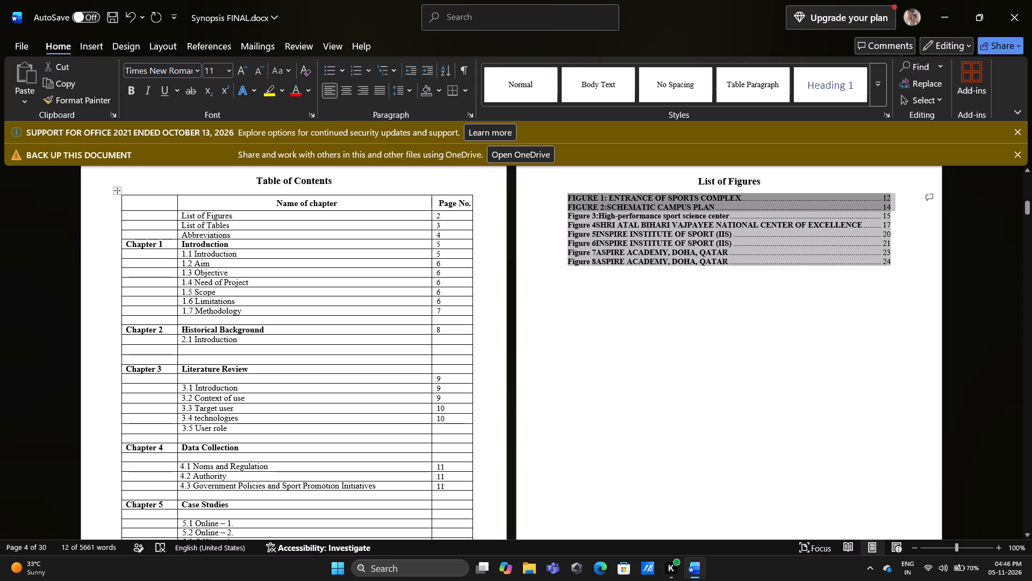
left_click(634, 338)
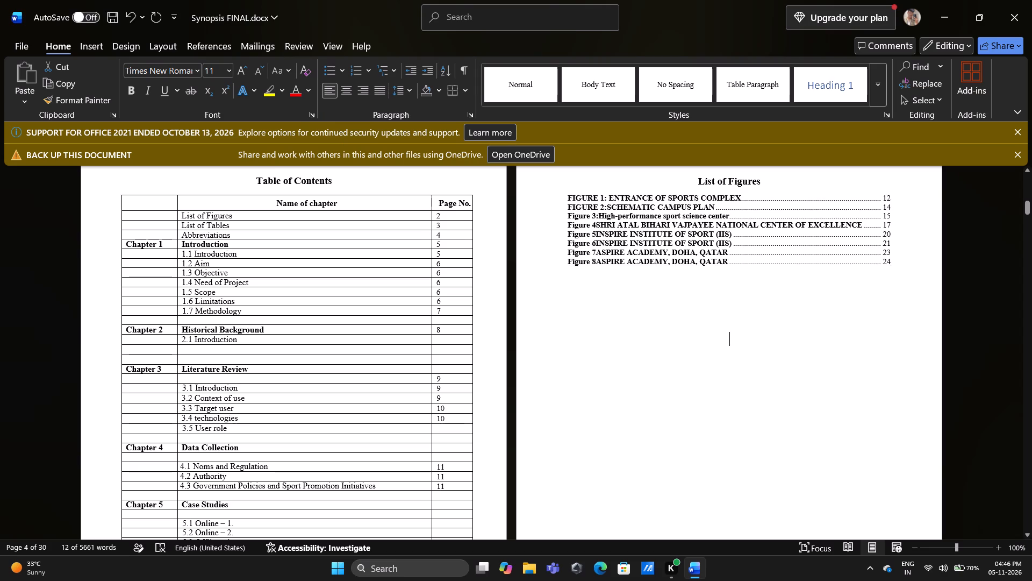
Make all entries in the List of Figures bold, including their dot leaders and page numbers.
left_click(671, 209)
left_click(690, 208)
left_click(680, 208)
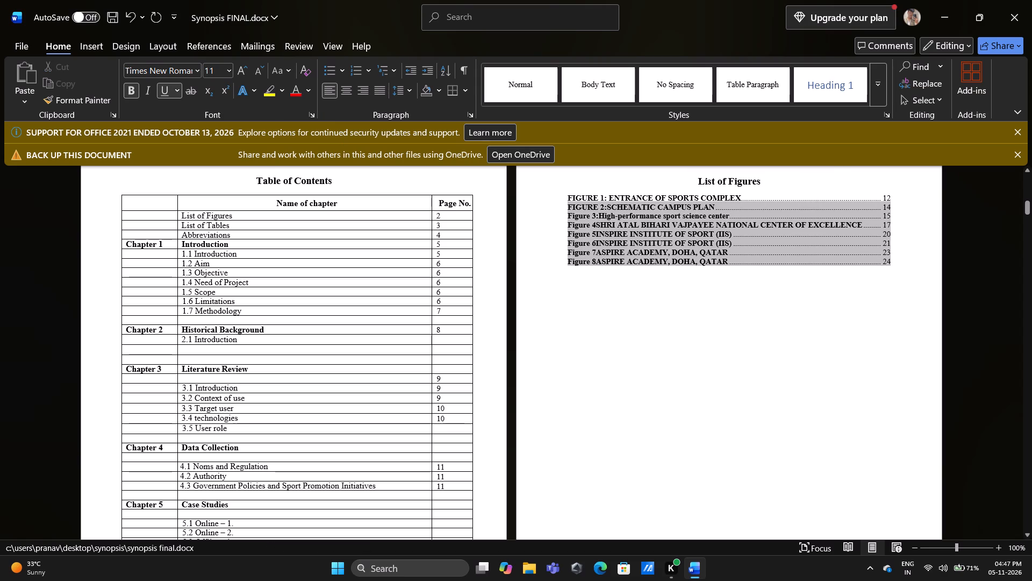
left_click(684, 295)
left_click(656, 197)
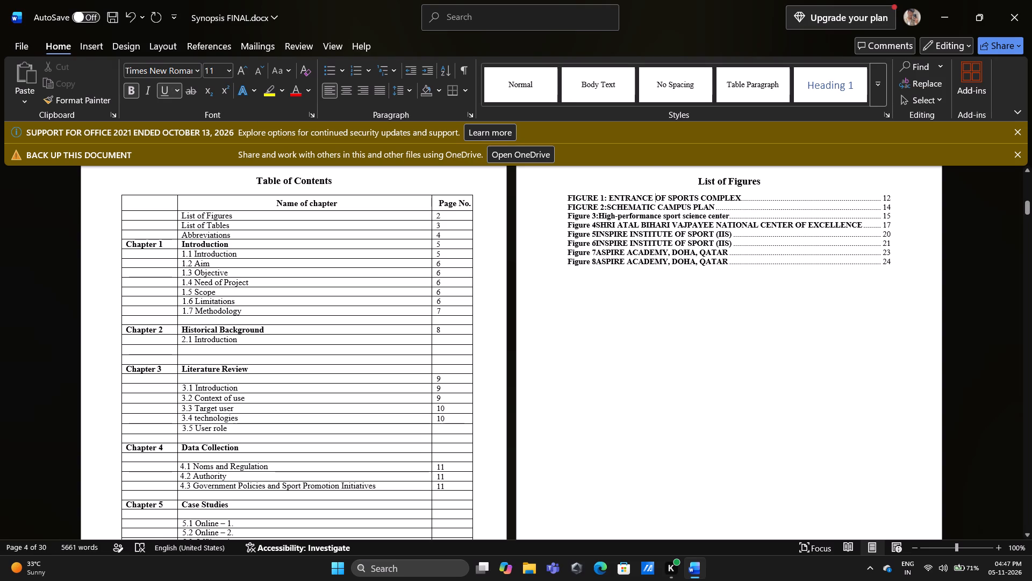
double_click(645, 216)
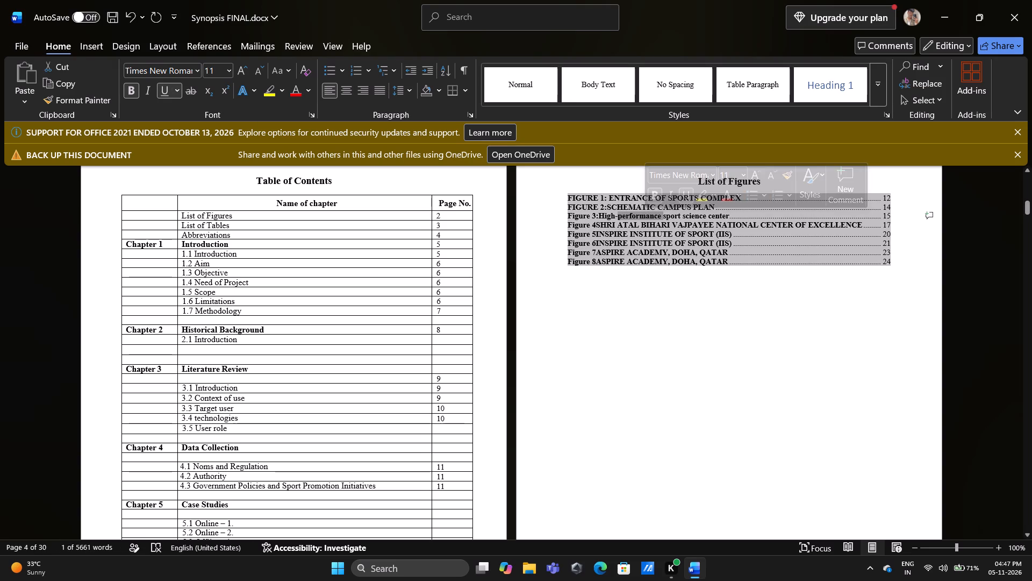
left_click(586, 215)
left_click_drag(566, 215, 675, 261)
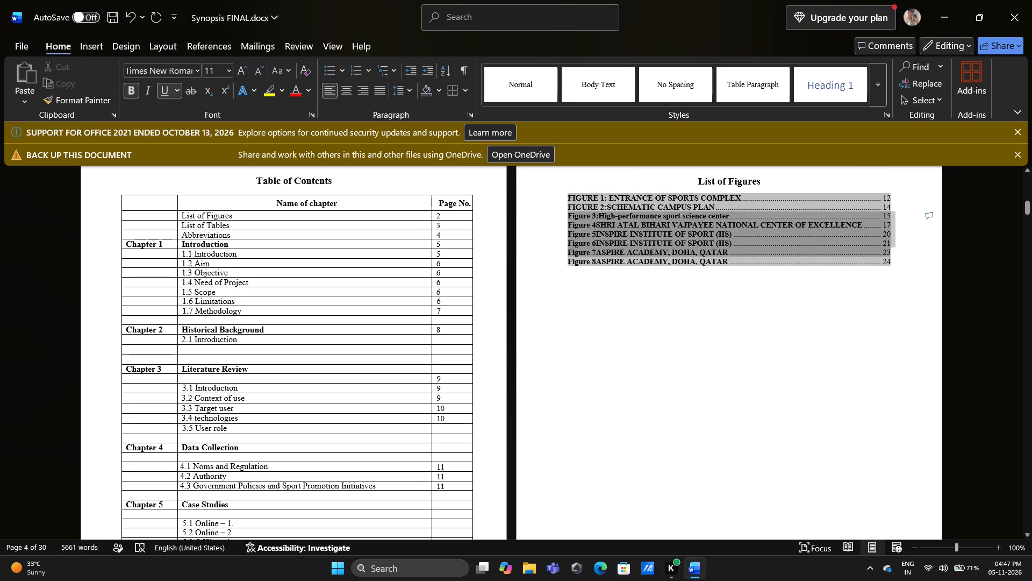
left_click_drag(675, 261, 745, 274)
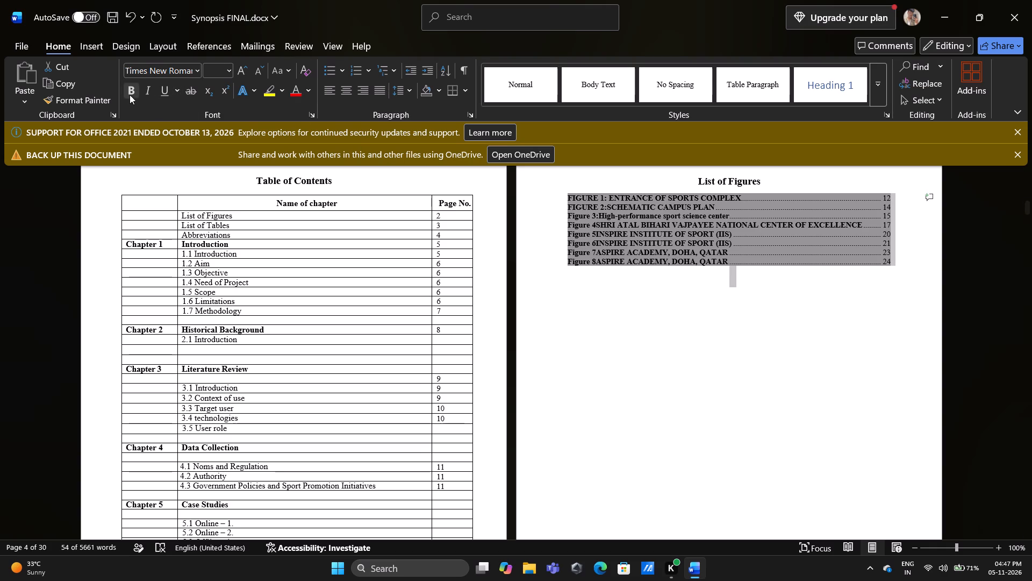
left_click(176, 90)
left_click(176, 90)
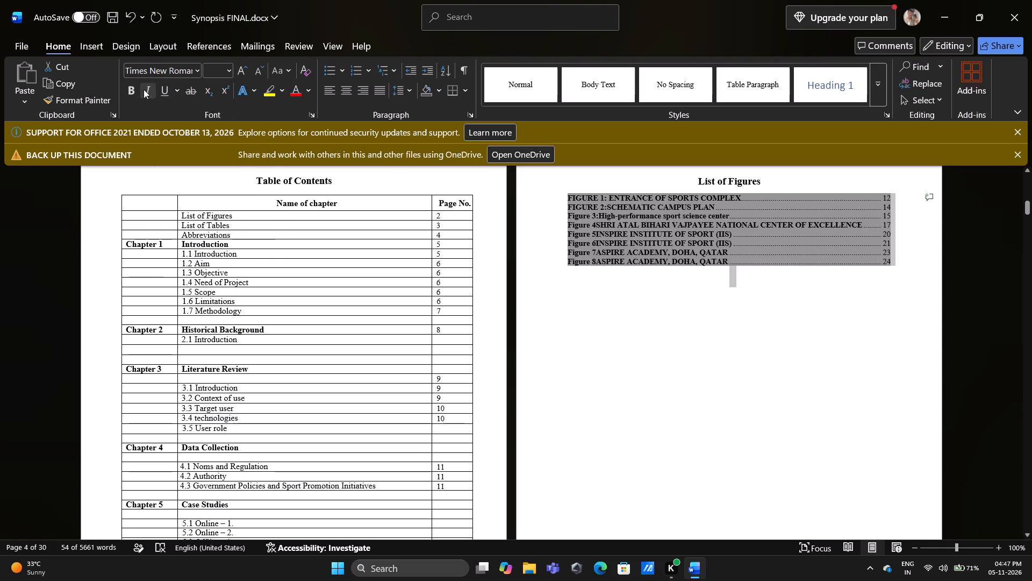
left_click(133, 92)
left_click(133, 92)
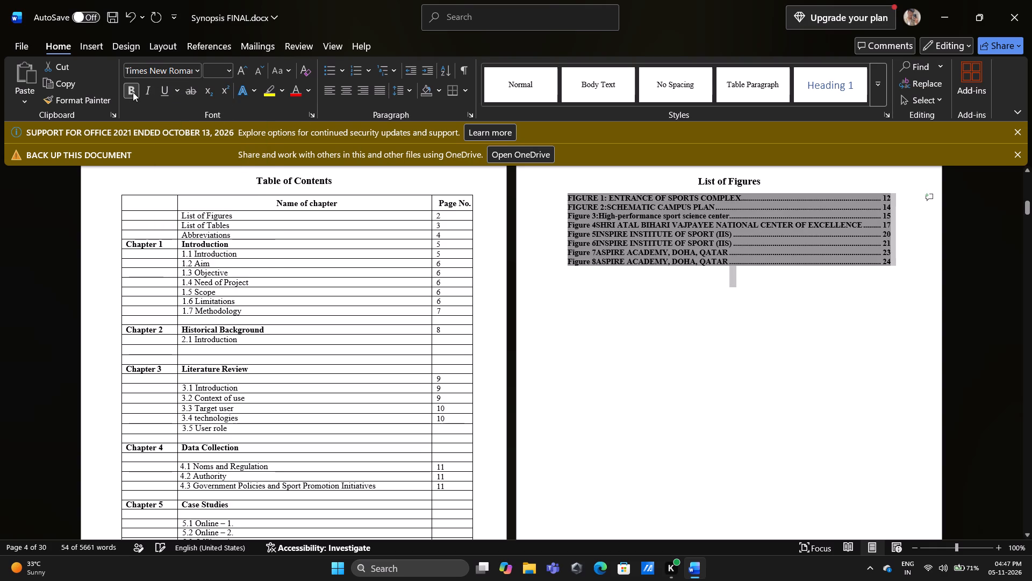
left_click(648, 335)
Change the Figure 3 entry in the List of Figures to UPPERCASE.
left_click_drag(565, 215, 590, 211)
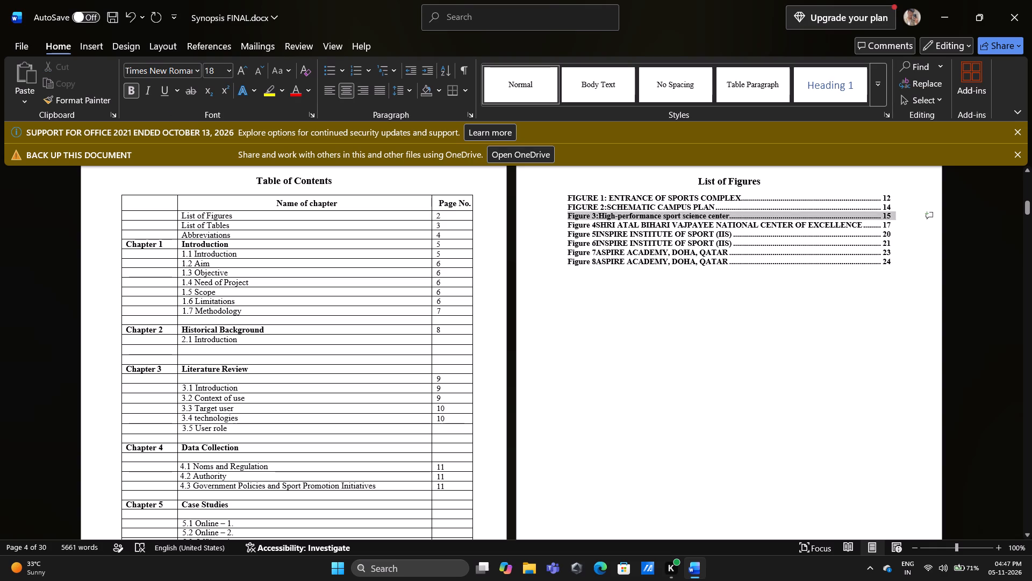
left_click_drag(590, 211, 731, 212)
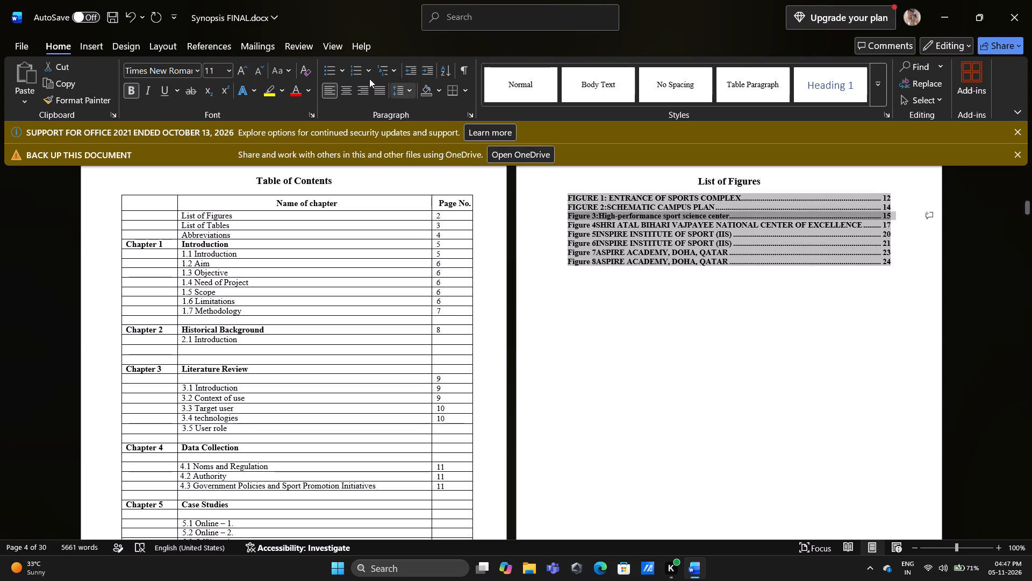
left_click(292, 75)
left_click(312, 124)
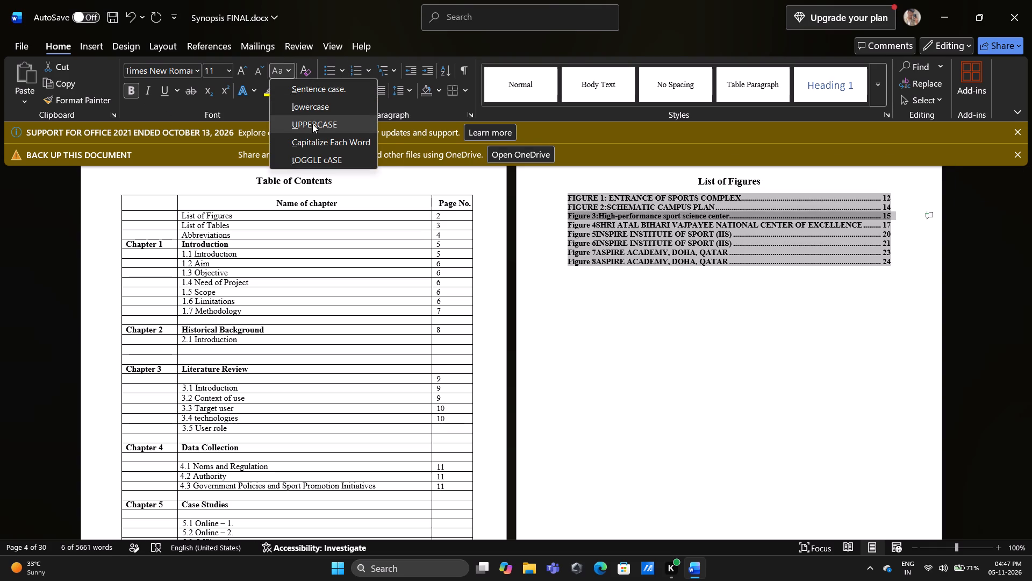
left_click(615, 303)
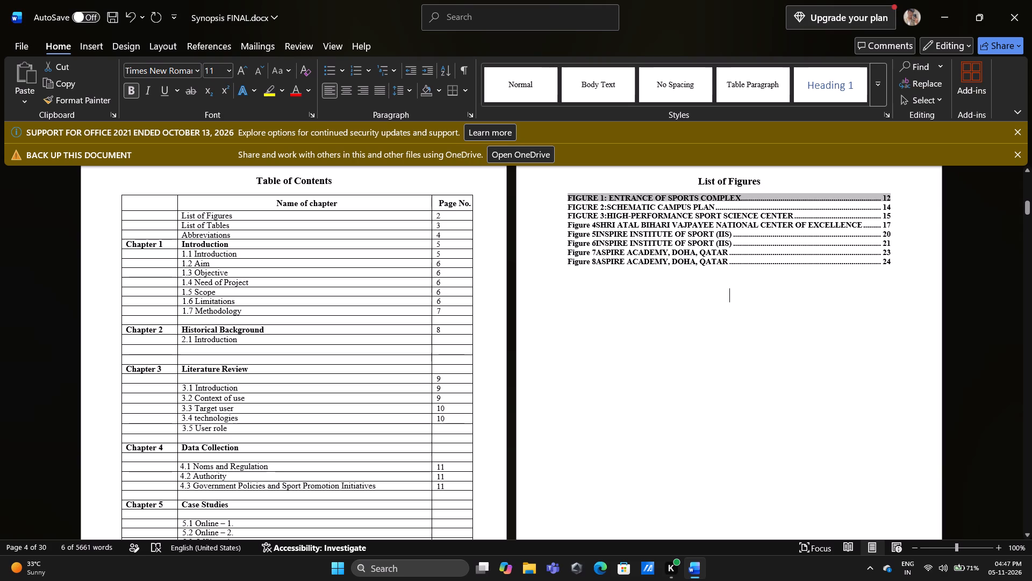
key("Escape")
Apply UPPERCASE to the whole List of Figures, from the Figure 1 entry through the Figure 8 entry.
left_click(601, 301)
left_click_drag(554, 197, 648, 251)
left_click(659, 293)
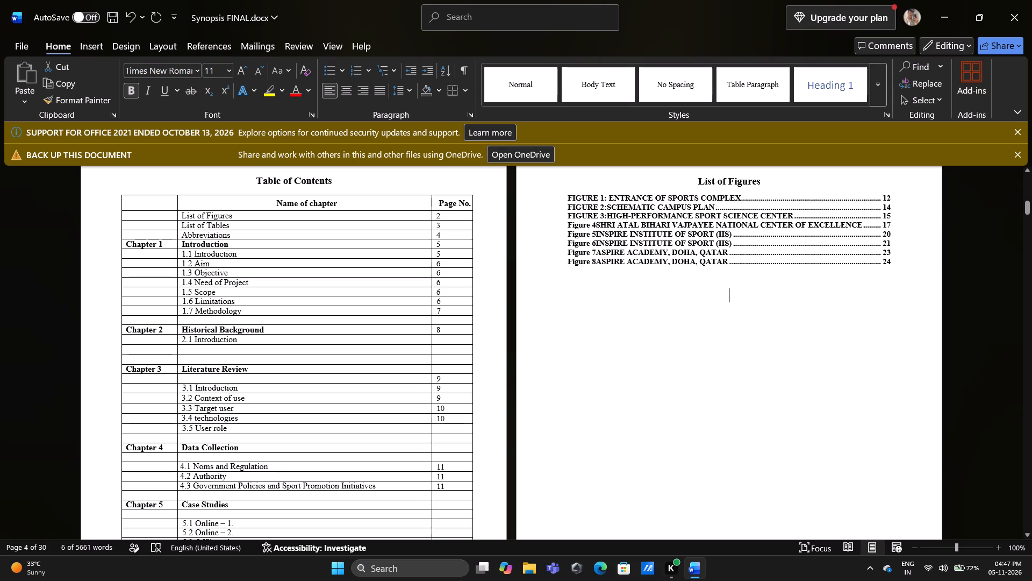
left_click(661, 296)
left_click_drag(564, 198, 721, 261)
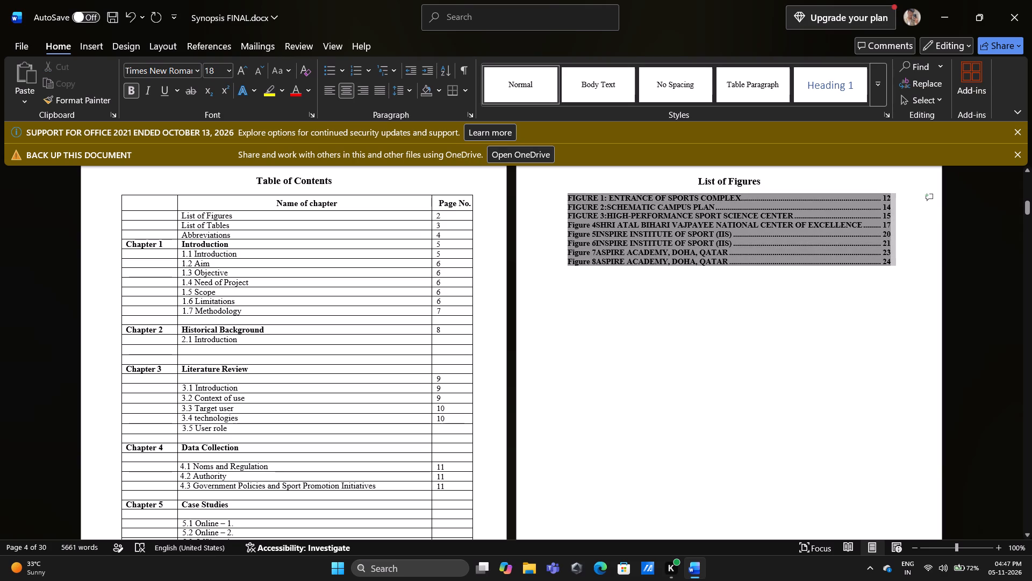
left_click_drag(721, 261, 744, 261)
left_click(286, 68)
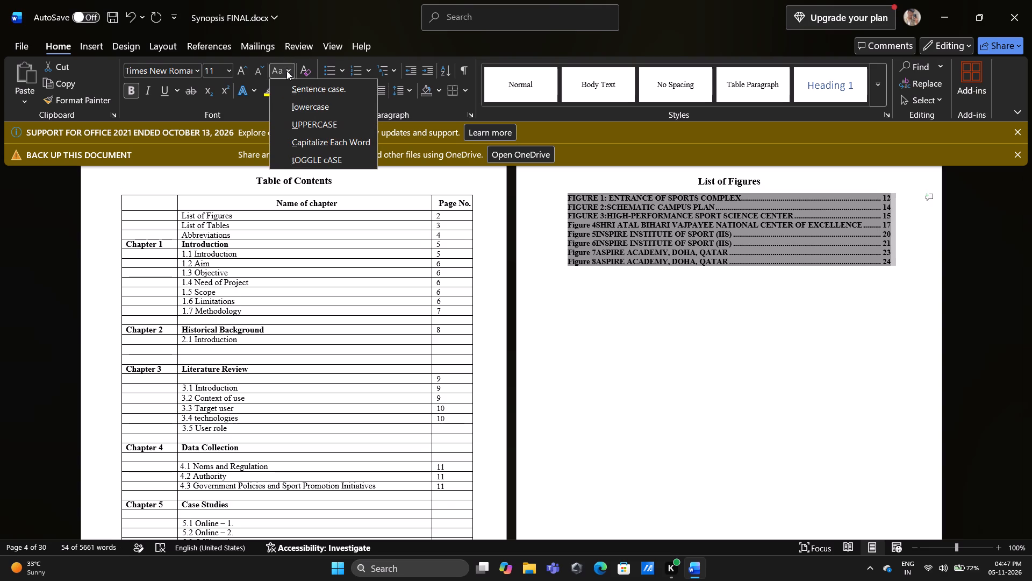
left_click(316, 123)
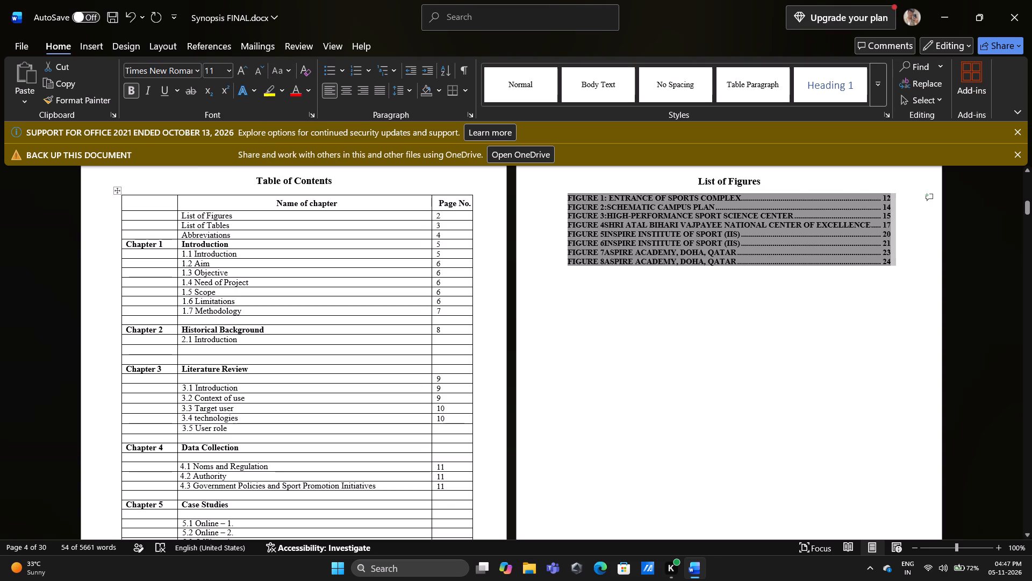
left_click(616, 294)
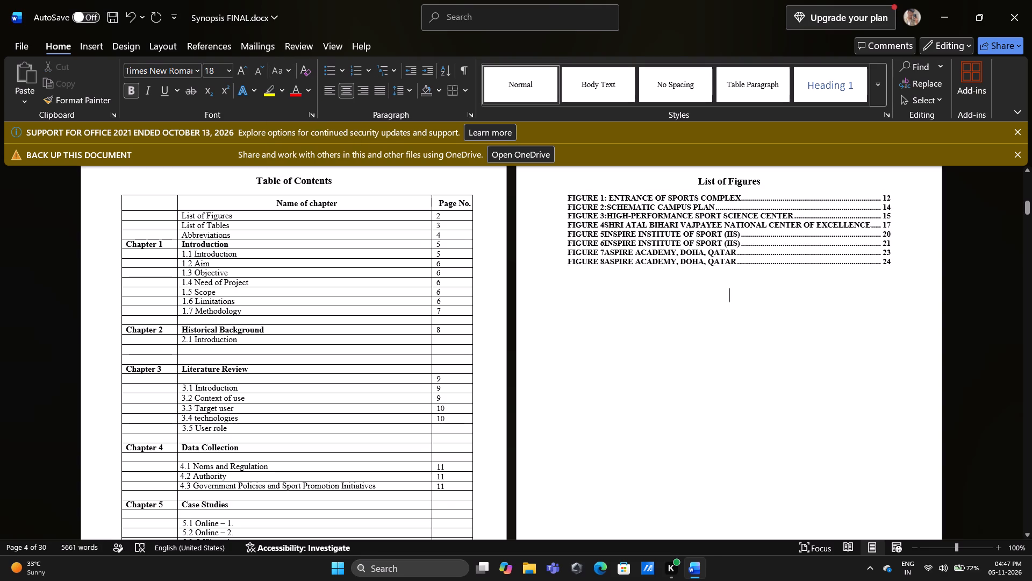
Review the pages from the List of Figures through the start of Chapter 2 Historical Background for formatting issues.
scroll(607, 325, "down", 5)
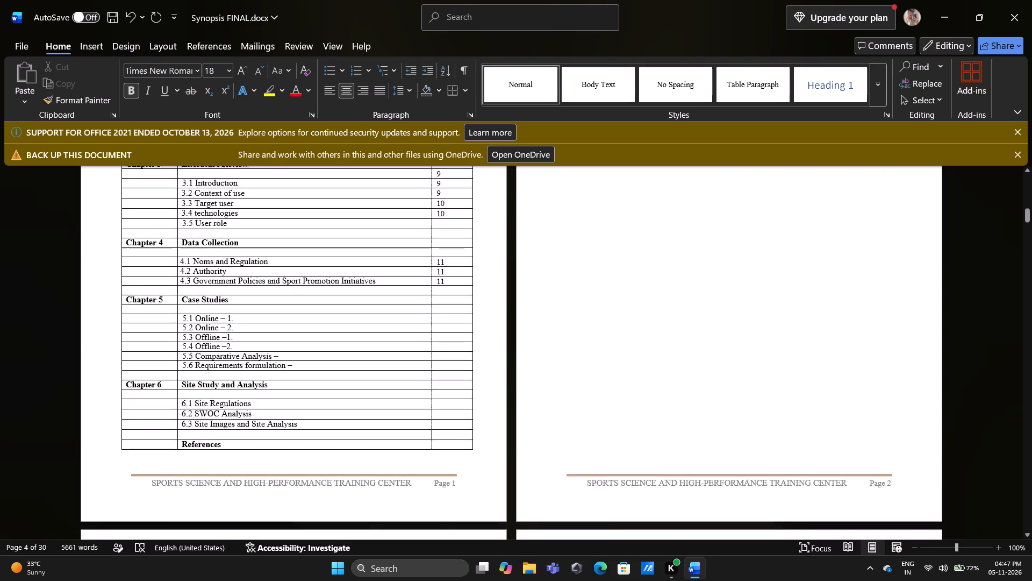
scroll(607, 319, "down", 9)
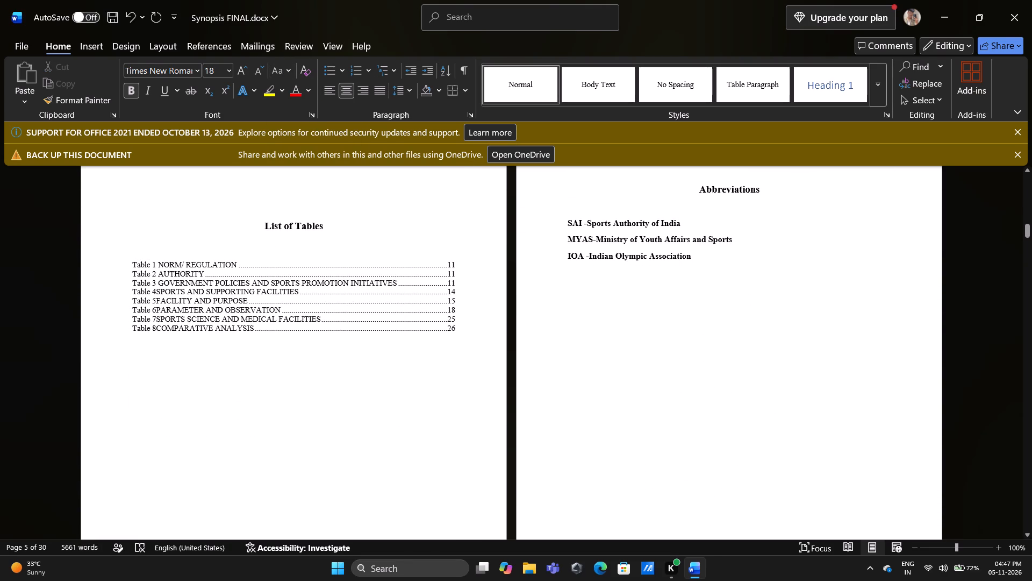
scroll(411, 365, "down", 9)
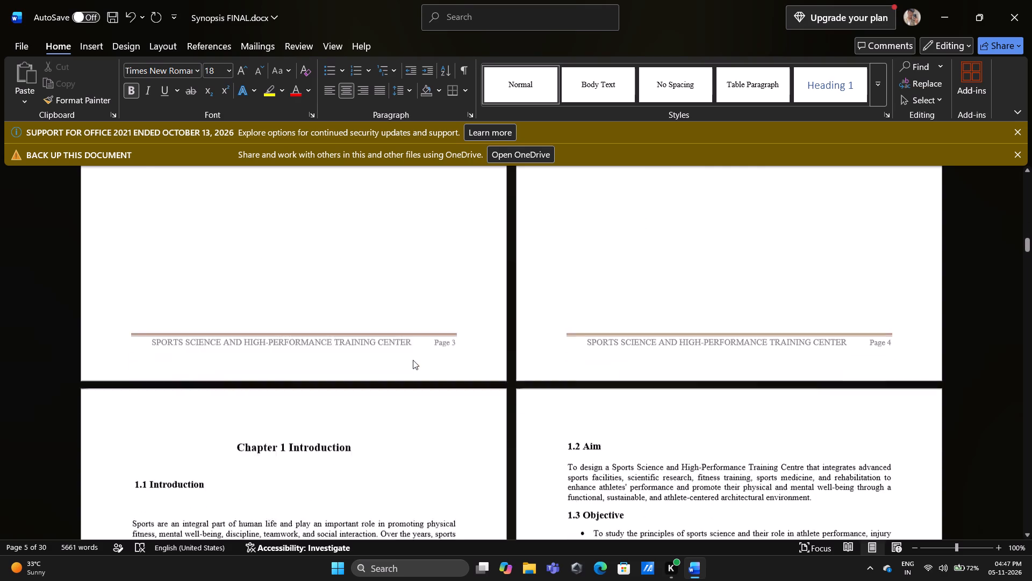
scroll(413, 360, "down", 12)
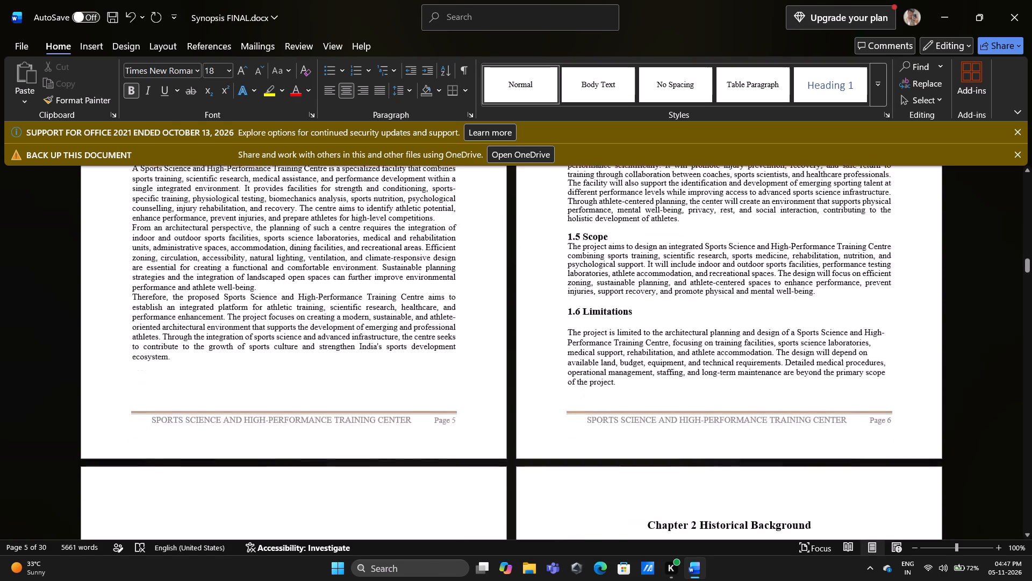
scroll(413, 359, "down", 6)
scroll(413, 359, "up", 10)
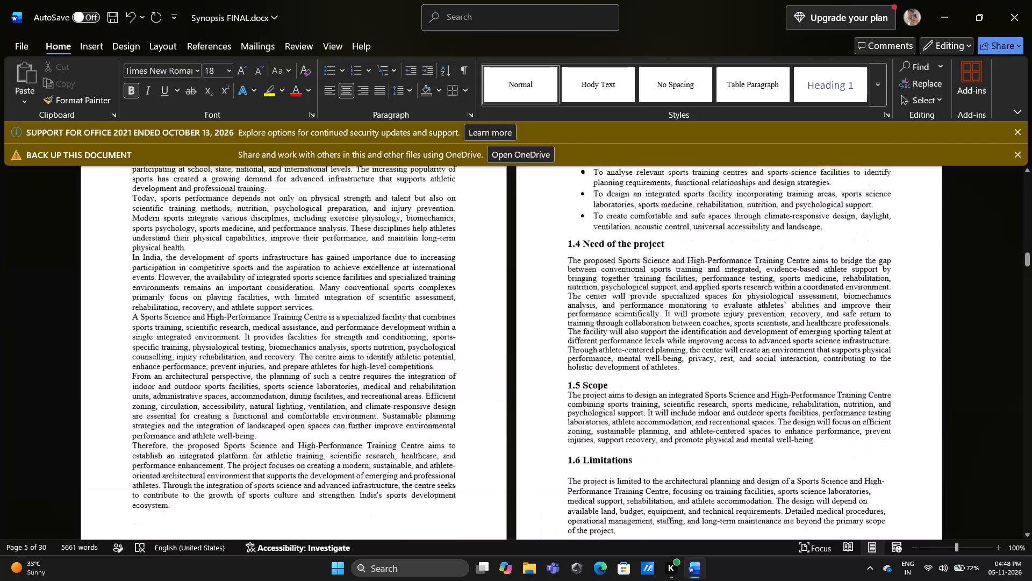
scroll(413, 359, "up", 5)
scroll(414, 280, "down", 11)
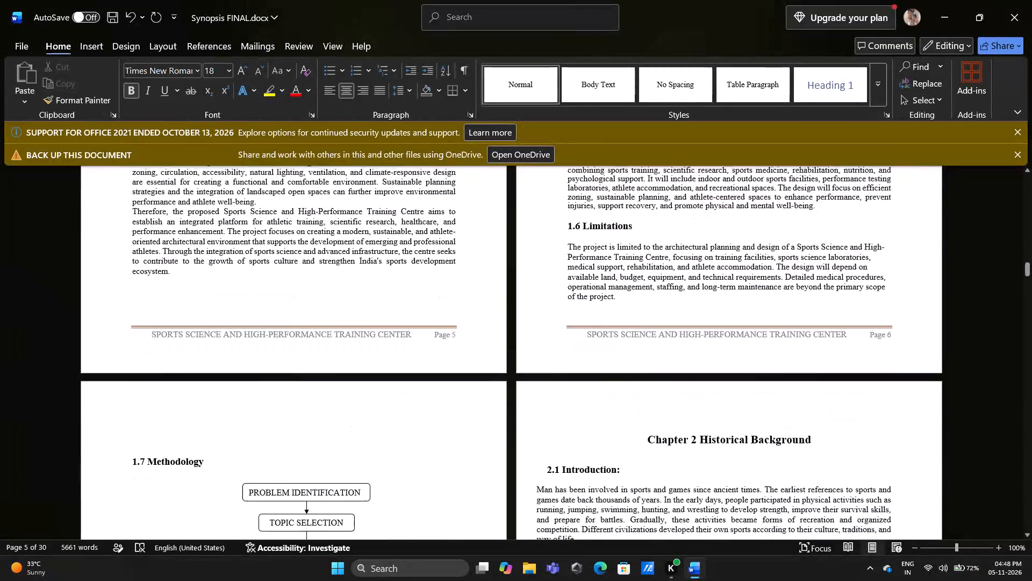
scroll(414, 280, "down", 5)
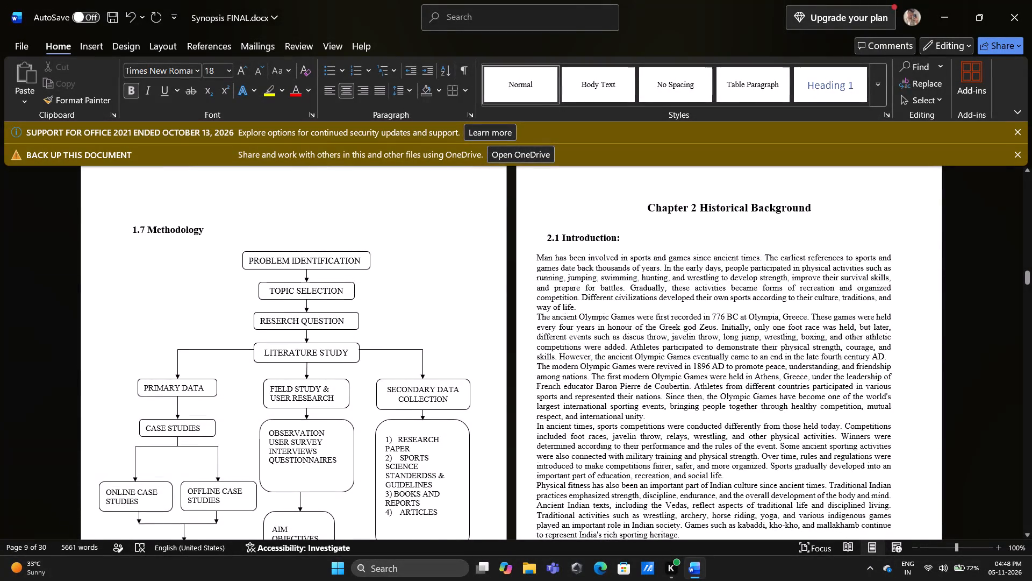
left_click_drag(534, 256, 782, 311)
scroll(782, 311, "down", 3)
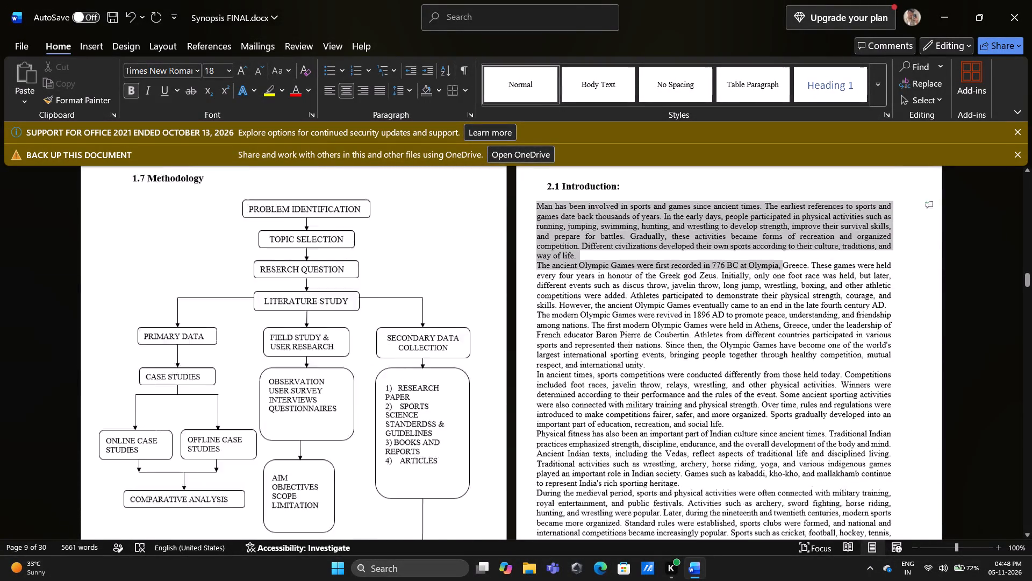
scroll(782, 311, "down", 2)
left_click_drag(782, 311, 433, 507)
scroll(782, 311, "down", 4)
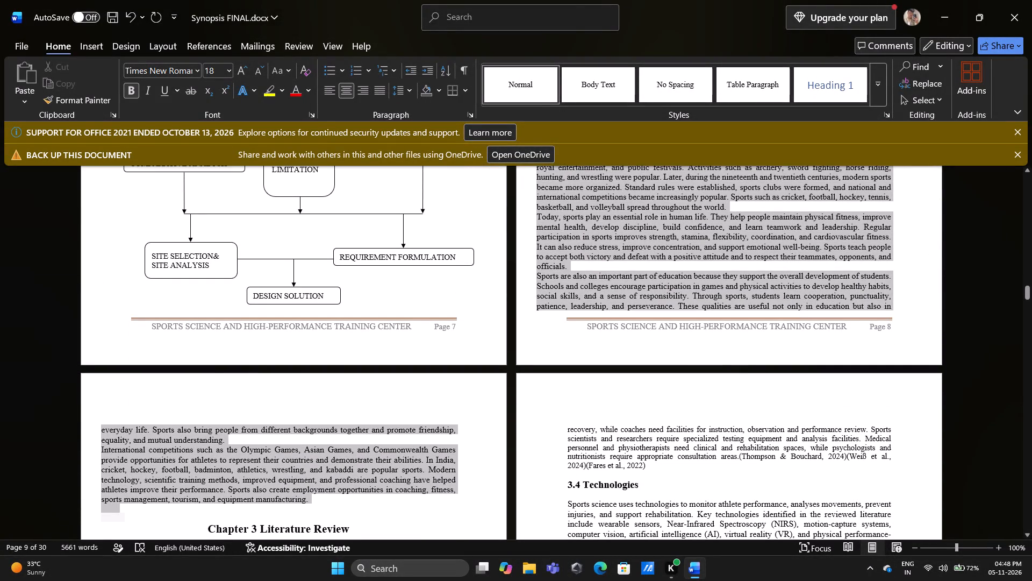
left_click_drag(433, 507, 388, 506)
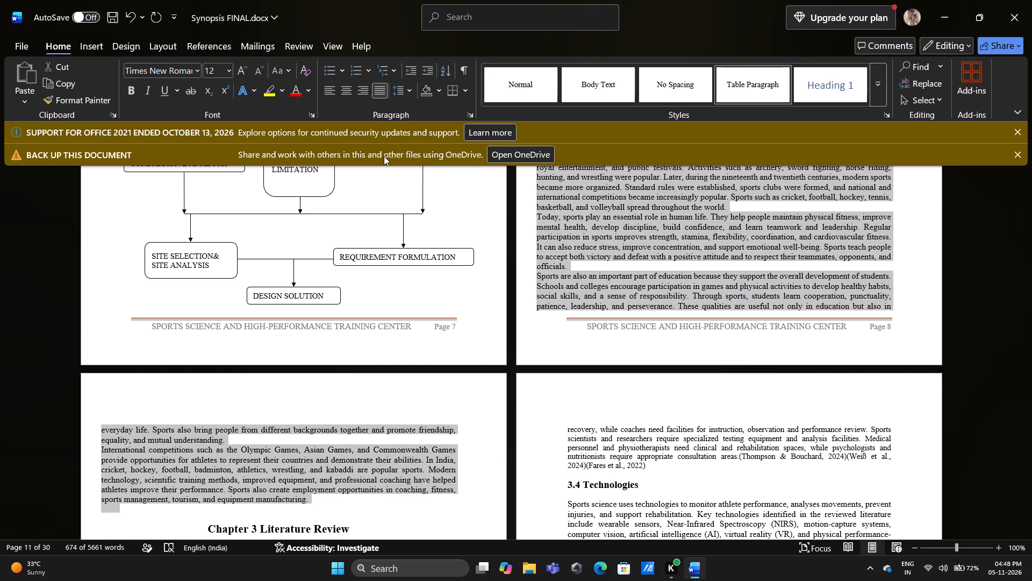
Join the body paragraph of 1.4 Need of the project to its heading, and split it back onto its own line.
scroll(419, 335, "up", 16)
scroll(424, 334, "up", 5)
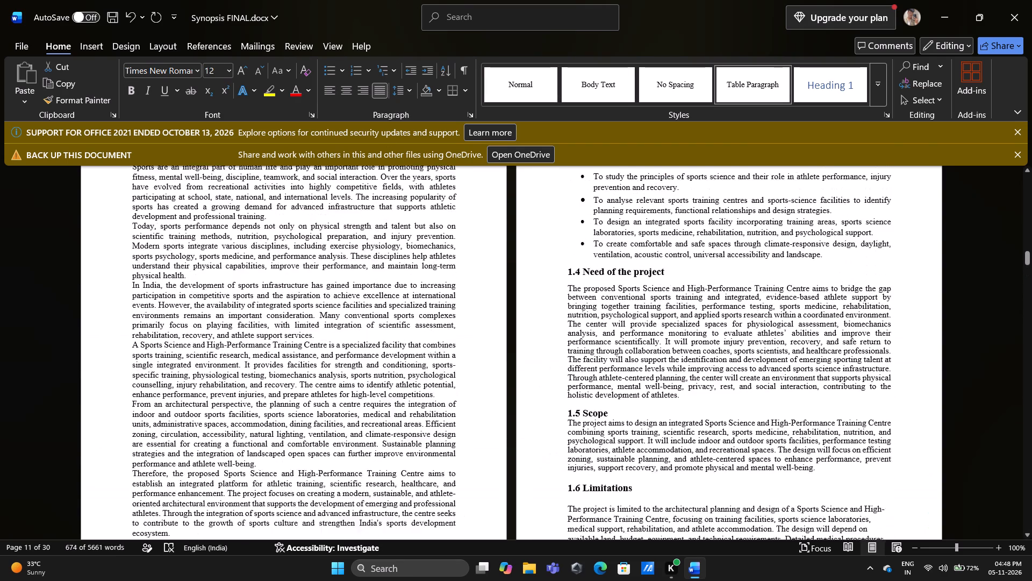
scroll(579, 311, "up", 2)
left_click(565, 395)
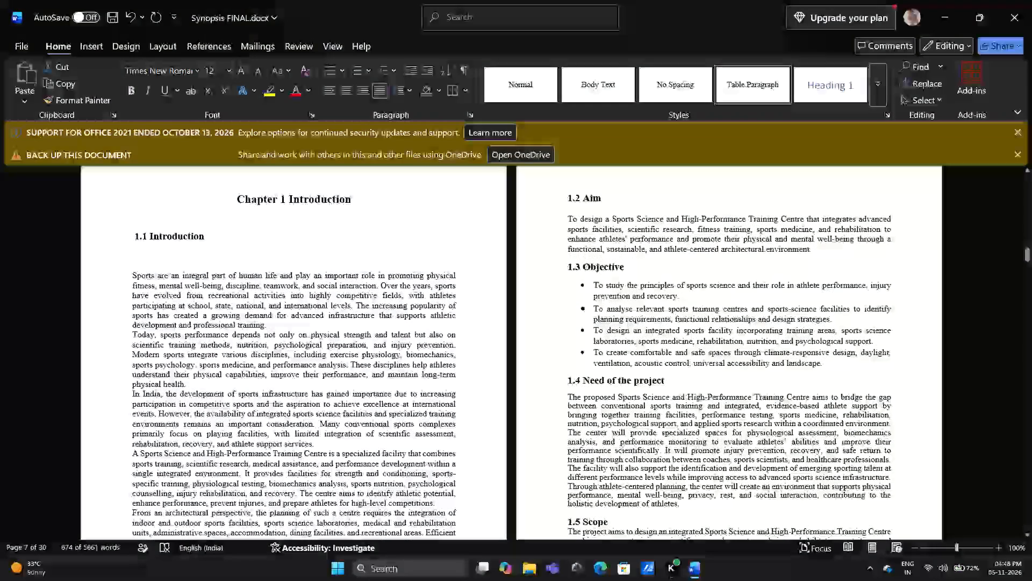
key("BackSpace")
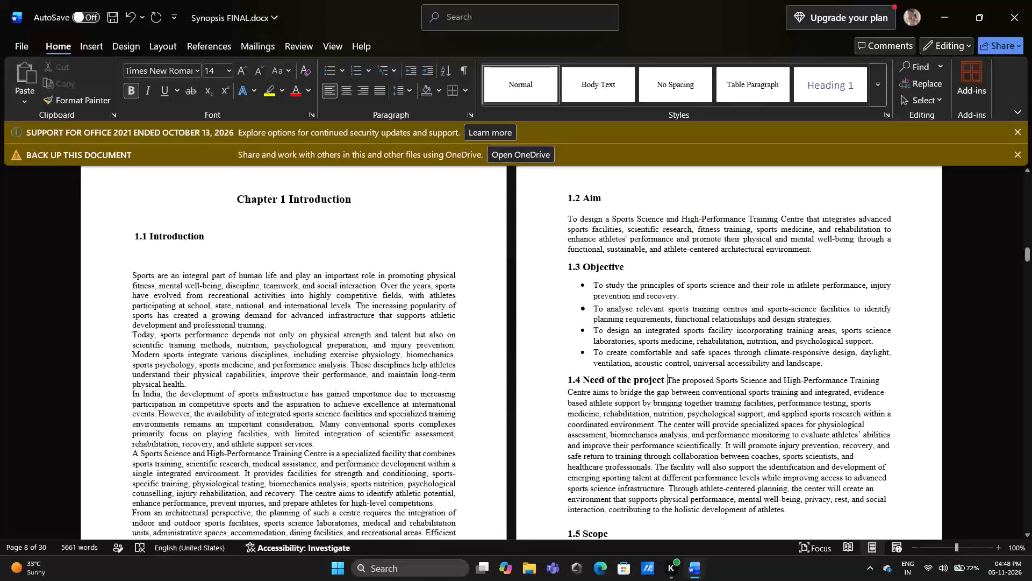
key("Return")
Examine the page flow from section 1.4 through the 1.7 Methodology flowchart and the start of Chapter 2.
scroll(571, 387, "down", 10)
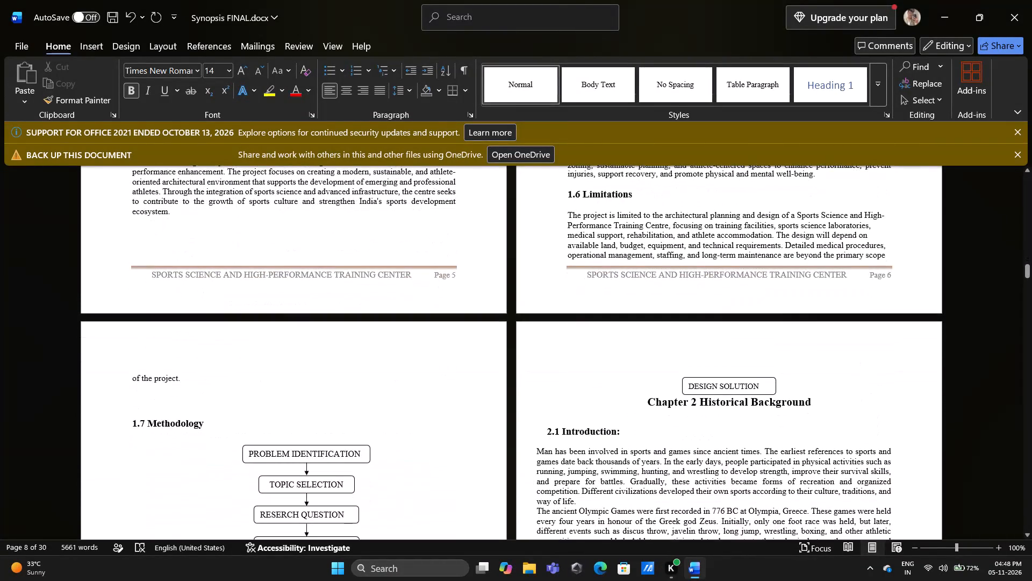
scroll(571, 387, "down", 1)
scroll(571, 387, "up", 1)
scroll(571, 387, "down", 2)
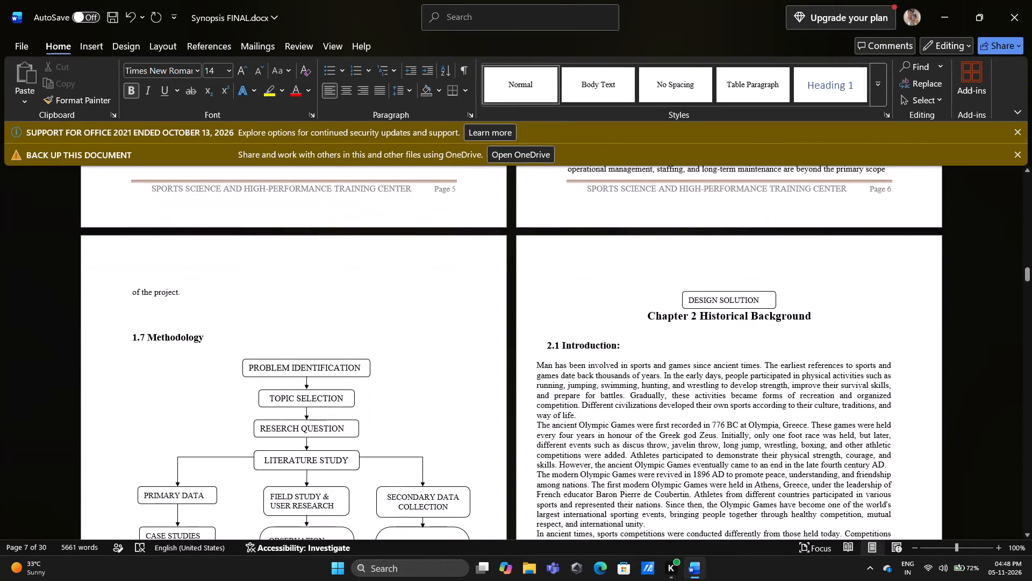
scroll(571, 387, "down", 4)
scroll(571, 387, "up", 4)
scroll(571, 387, "down", 3)
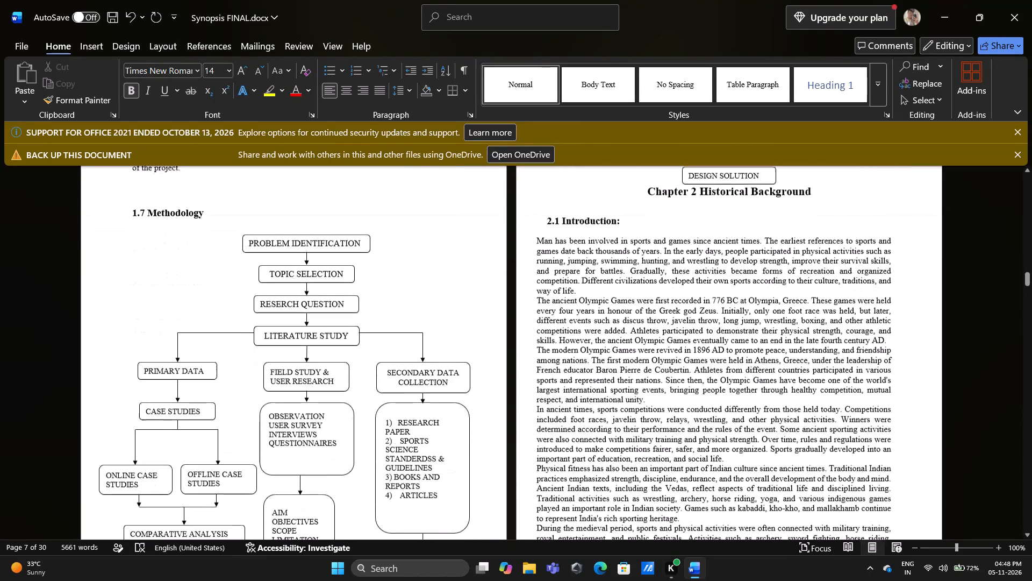
scroll(311, 359, "up", 3)
scroll(356, 356, "up", 5)
scroll(508, 385, "up", 9)
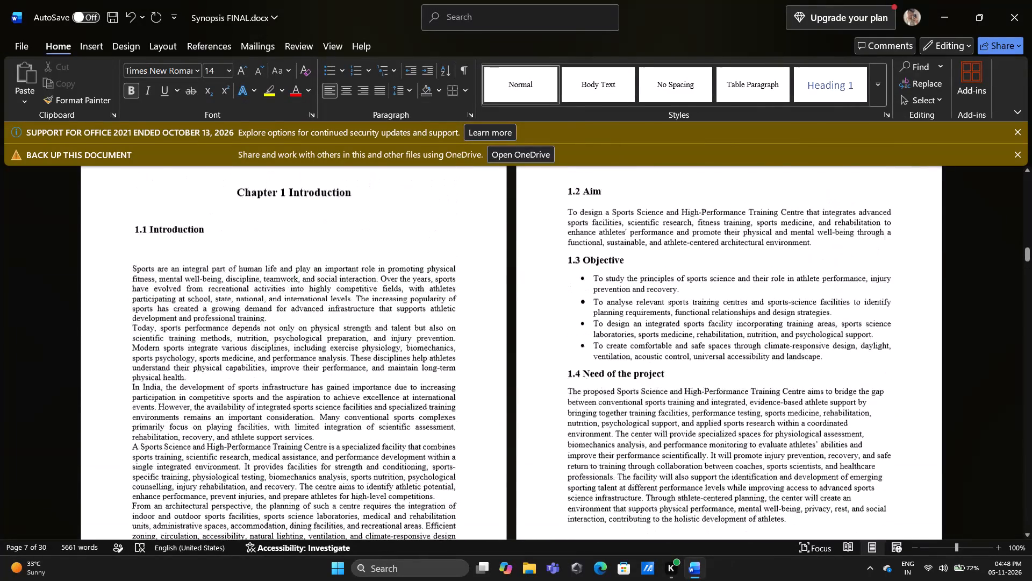
Remove the paragraph break before the 1.6 Limitations body text and reinsert it so the text starts on a new line.
key("Escape")
scroll(532, 281, "down", 9)
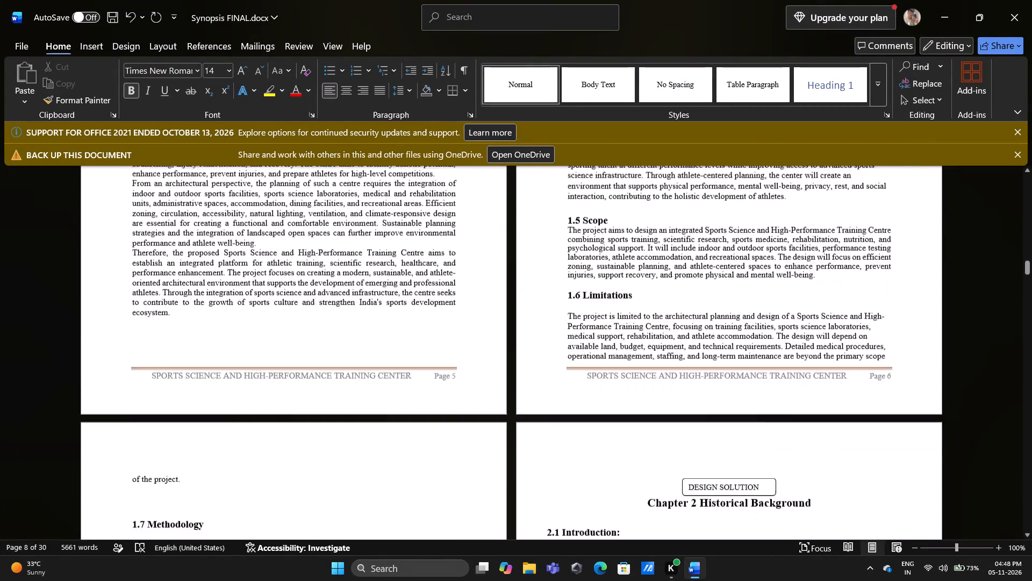
scroll(532, 281, "down", 4)
scroll(532, 281, "up", 4)
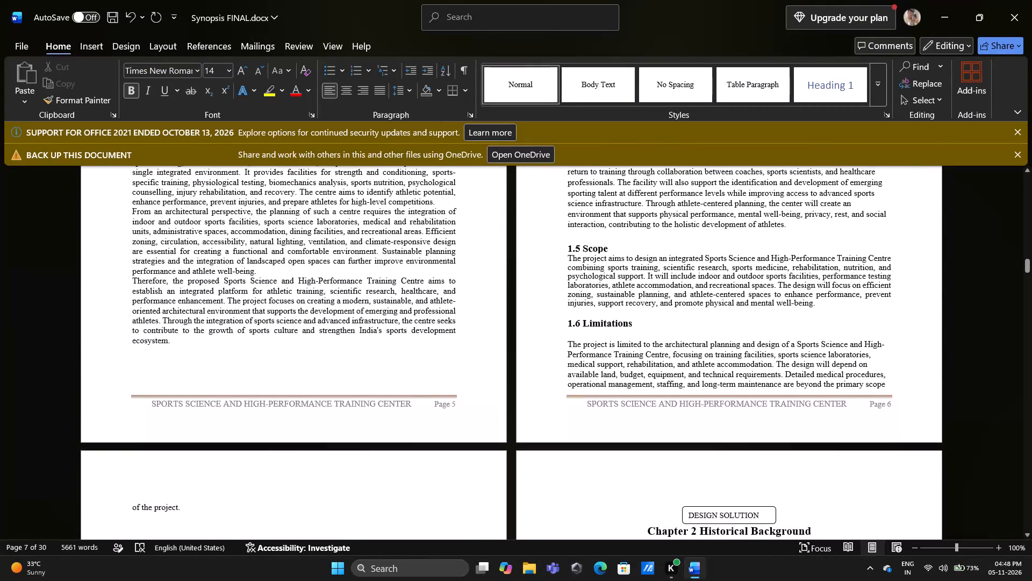
left_click(607, 333)
left_click(644, 330)
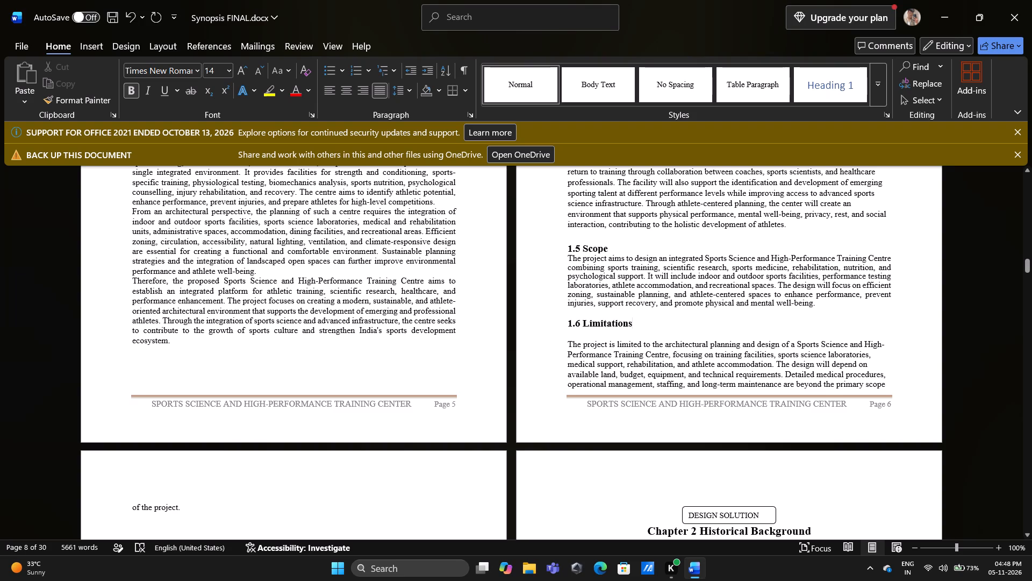
left_click(565, 341)
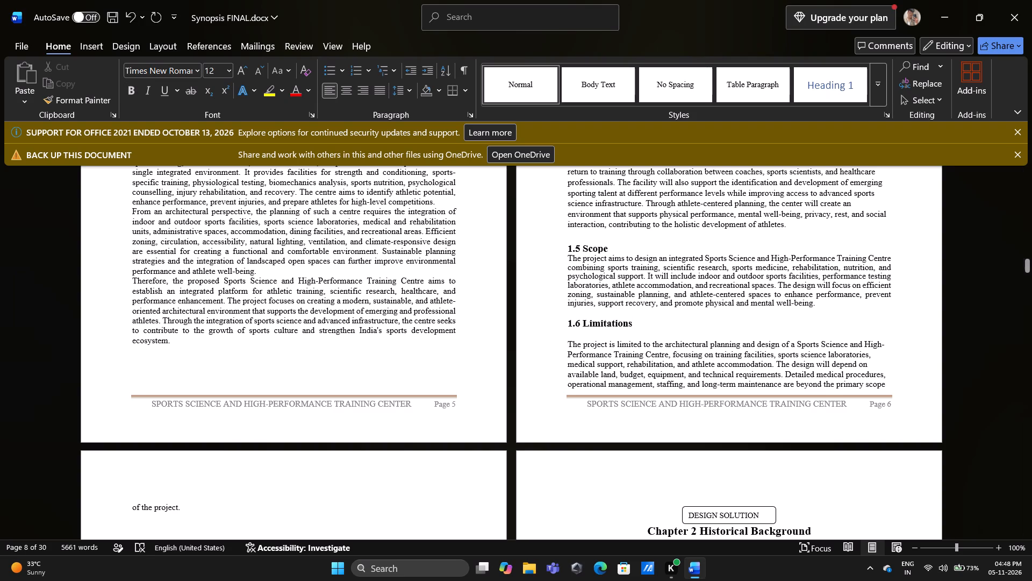
key("BackSpace")
key("Return")
Delete the blank lines above the 1.7 Methodology heading.
scroll(577, 326, "down", 4)
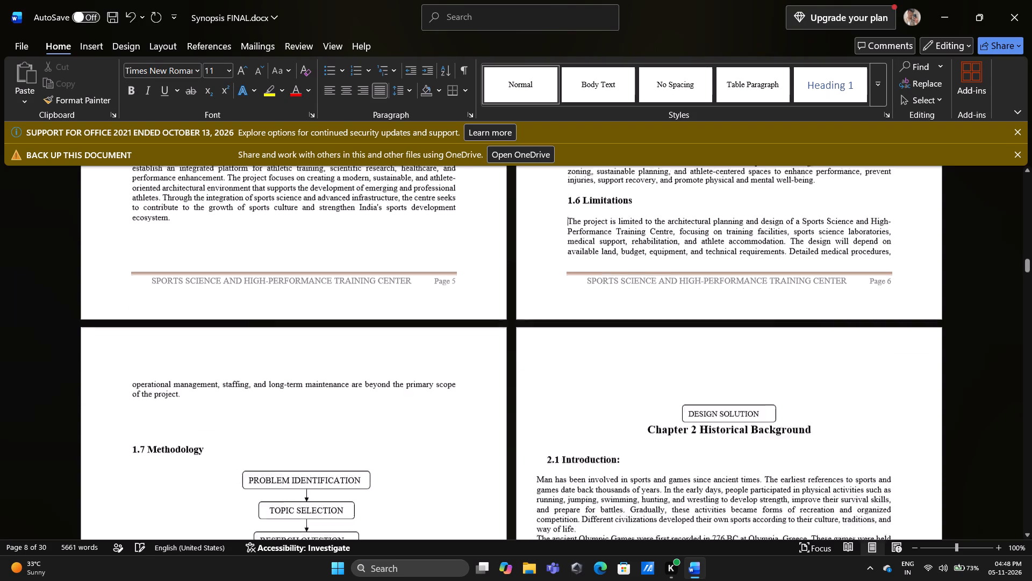
scroll(577, 327, "down", 1)
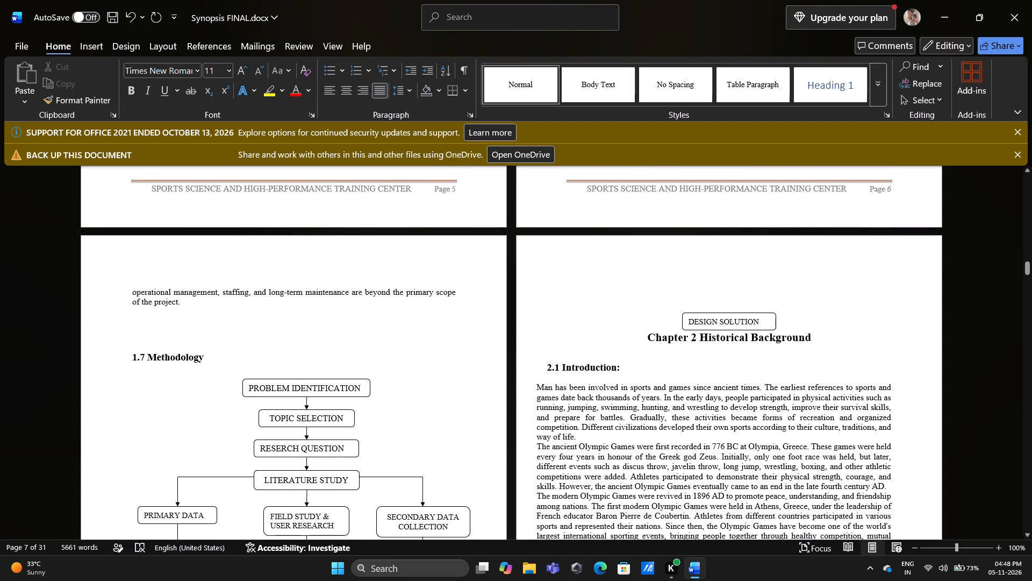
left_click(175, 344)
key("BackSpace")
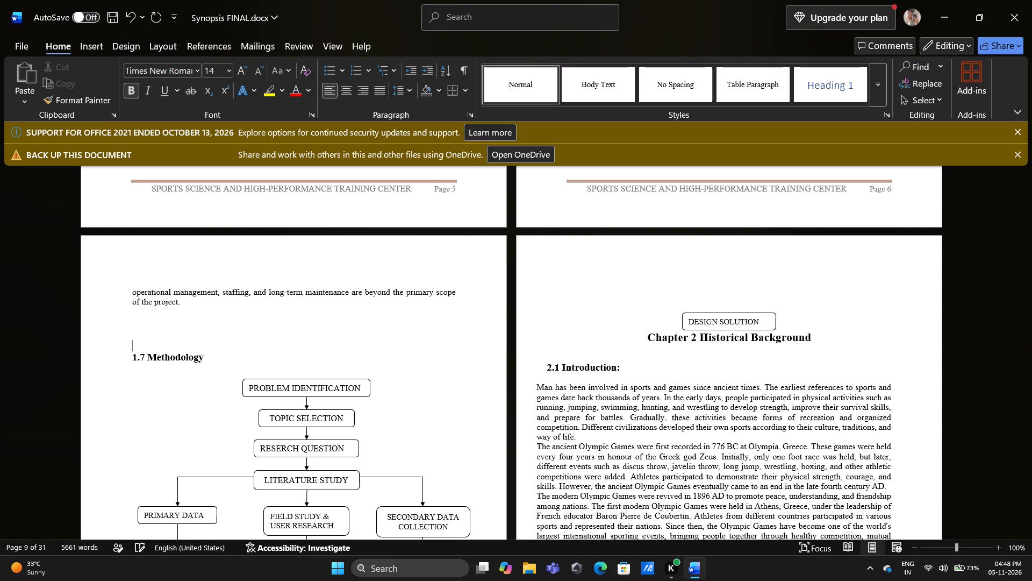
key("BackSpace")
key("BackSpace")
key("BackSpace")
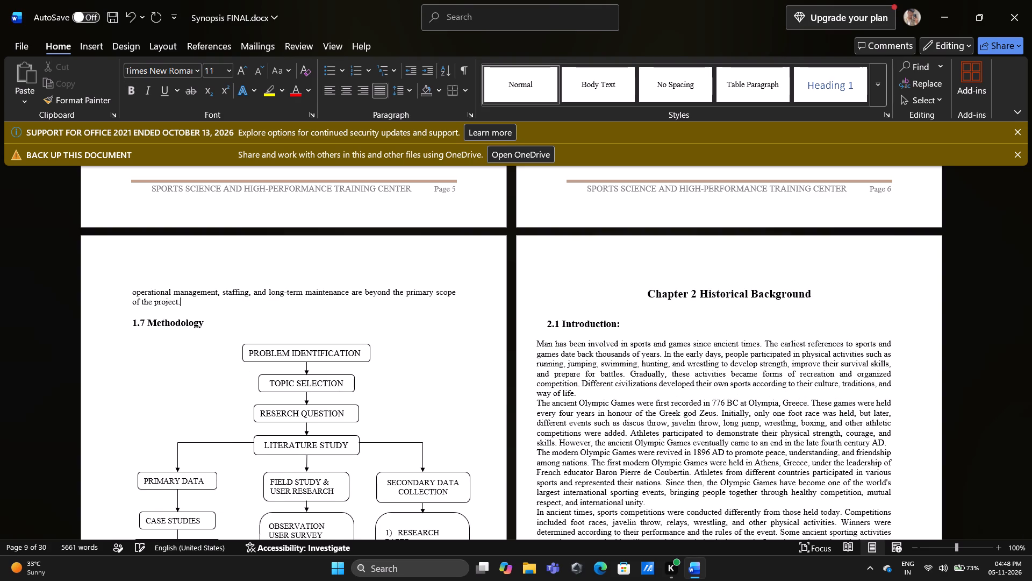
Save the document.
scroll(241, 328, "down", 5)
key("Escape")
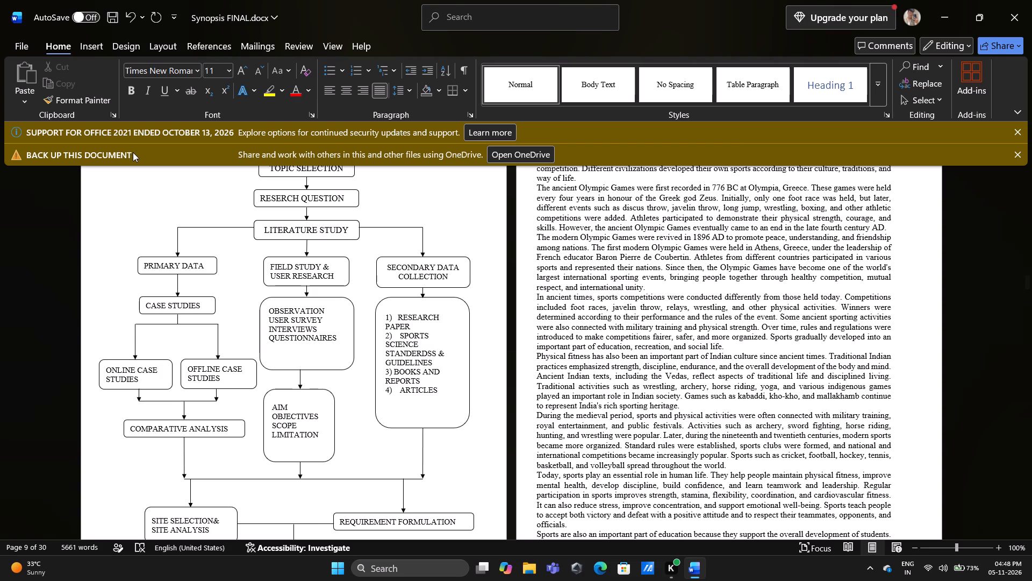
key("ctrl+s")
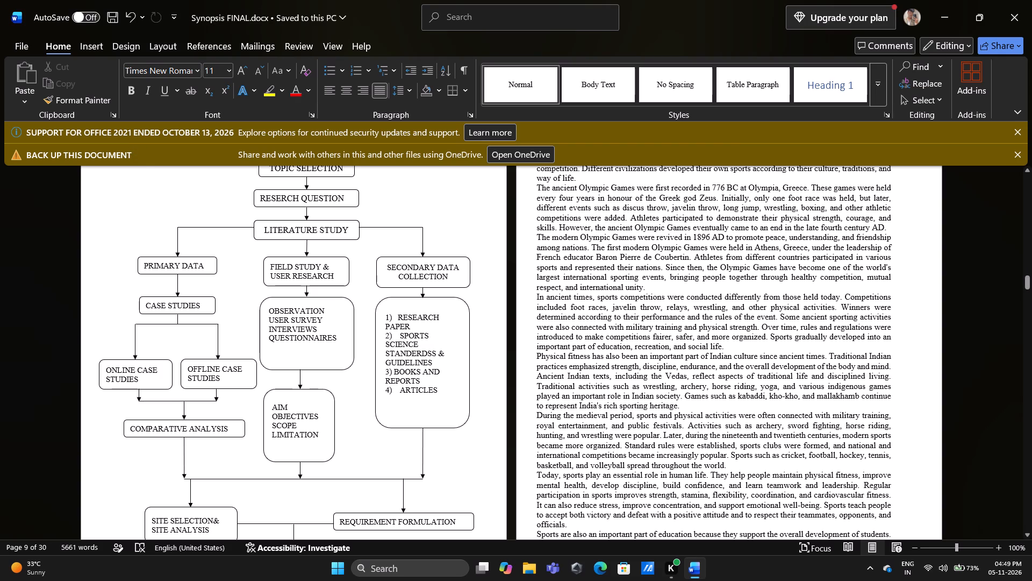
Remove the paragraph break before the 3.1 Introduction body text in Chapter 3 and reinsert it.
scroll(498, 359, "down", 9)
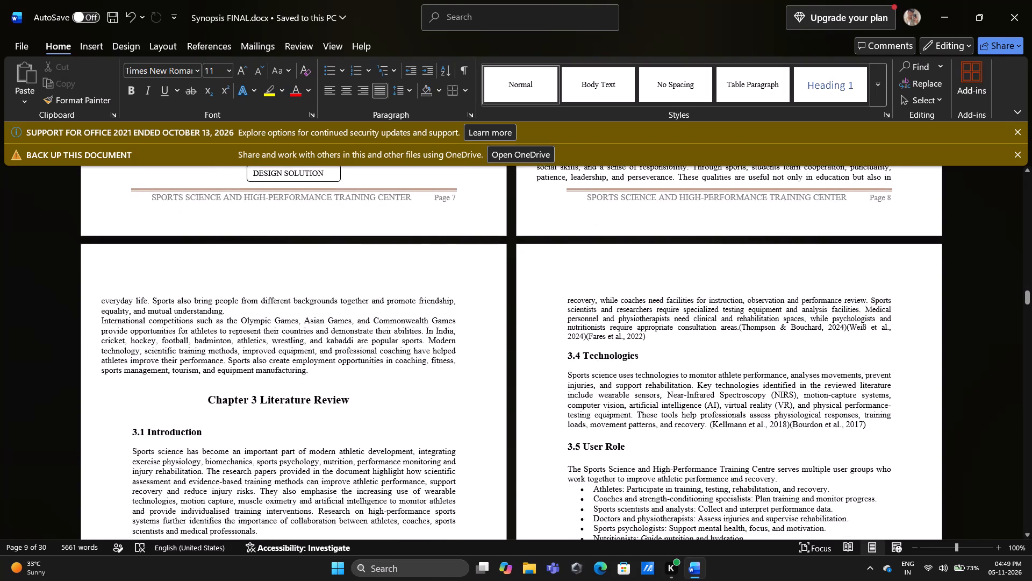
scroll(393, 363, "down", 2)
left_click(464, 329)
left_click(120, 339)
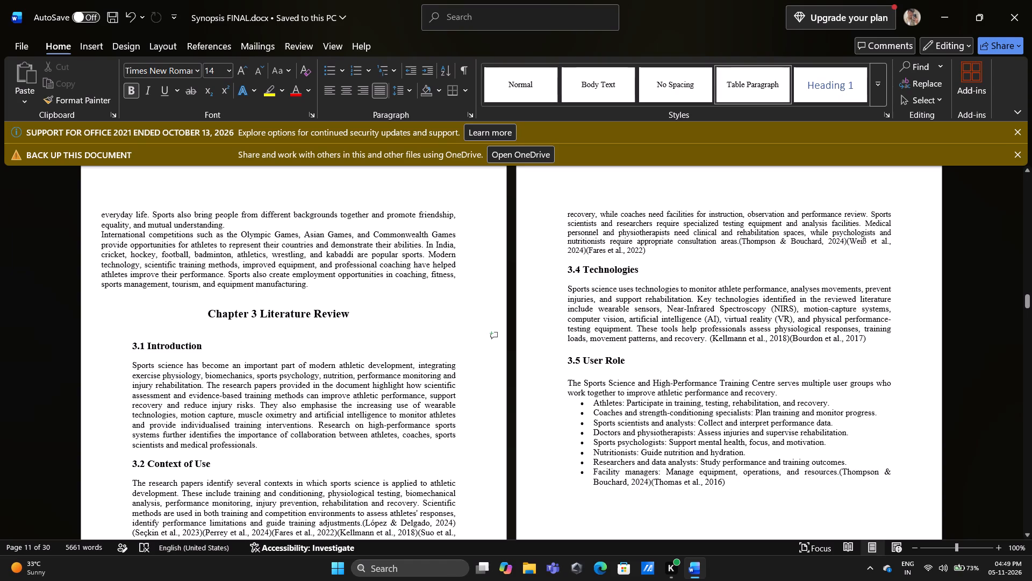
left_click(128, 357)
left_click(131, 364)
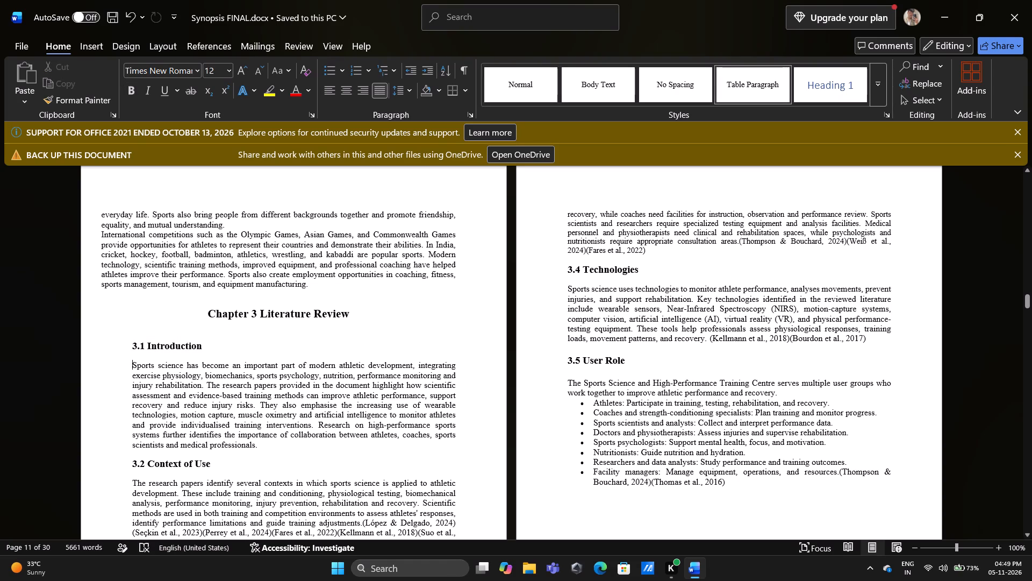
key("BackSpace")
key("Return")
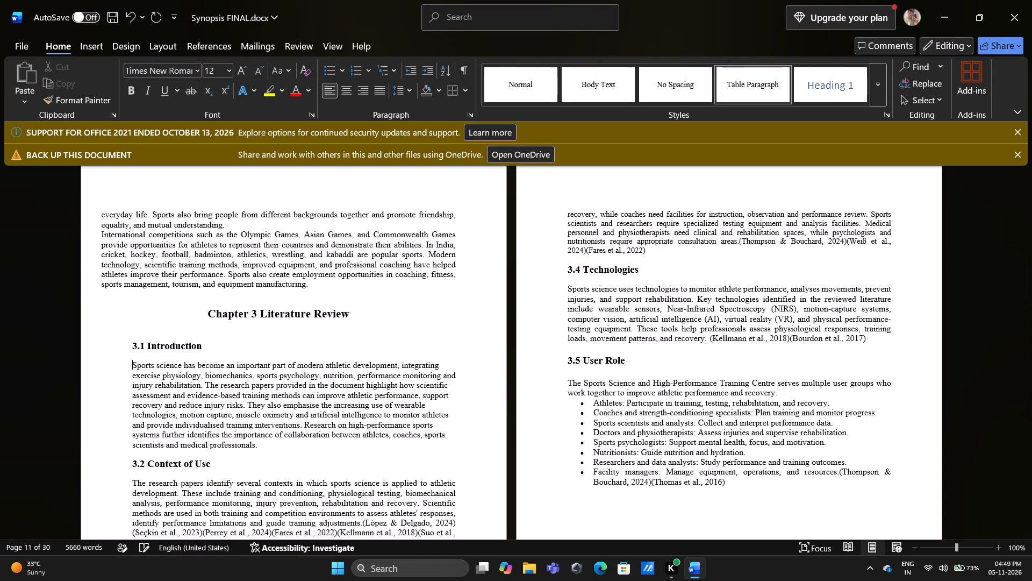
Check the placement and alignment of the Chapter 2 Historical Background title, the 2.1 Introduction heading and the body text below.
scroll(253, 361, "up", 4)
scroll(347, 367, "up", 5)
scroll(515, 398, "up", 6)
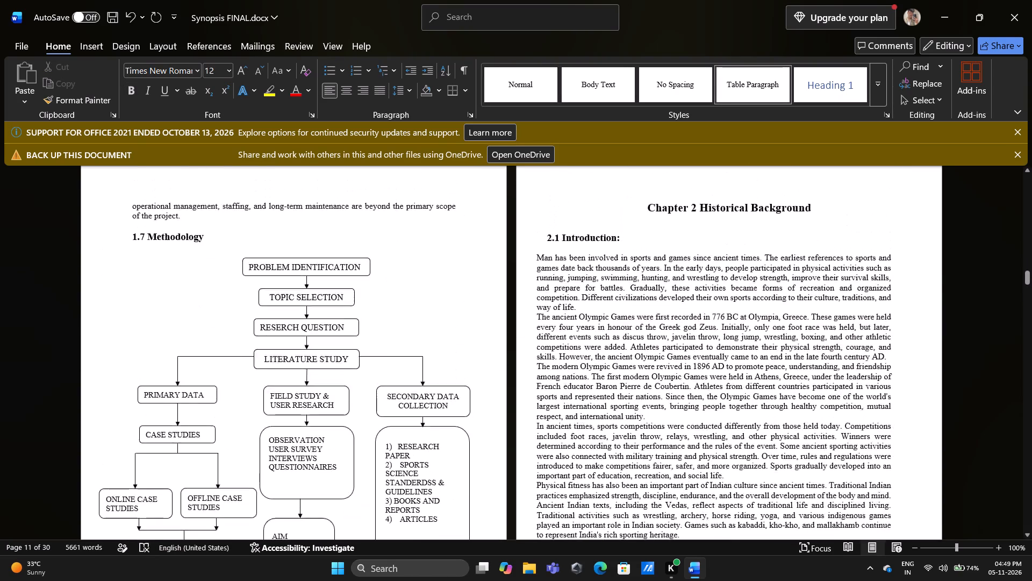
scroll(546, 398, "up", 2)
left_click_drag(535, 384, 600, 406)
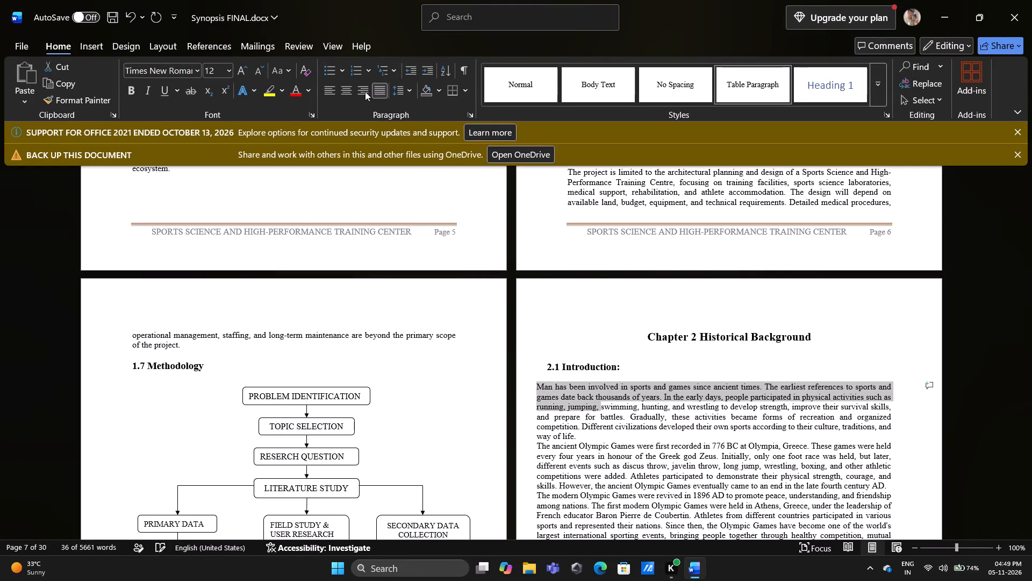
left_click(553, 342)
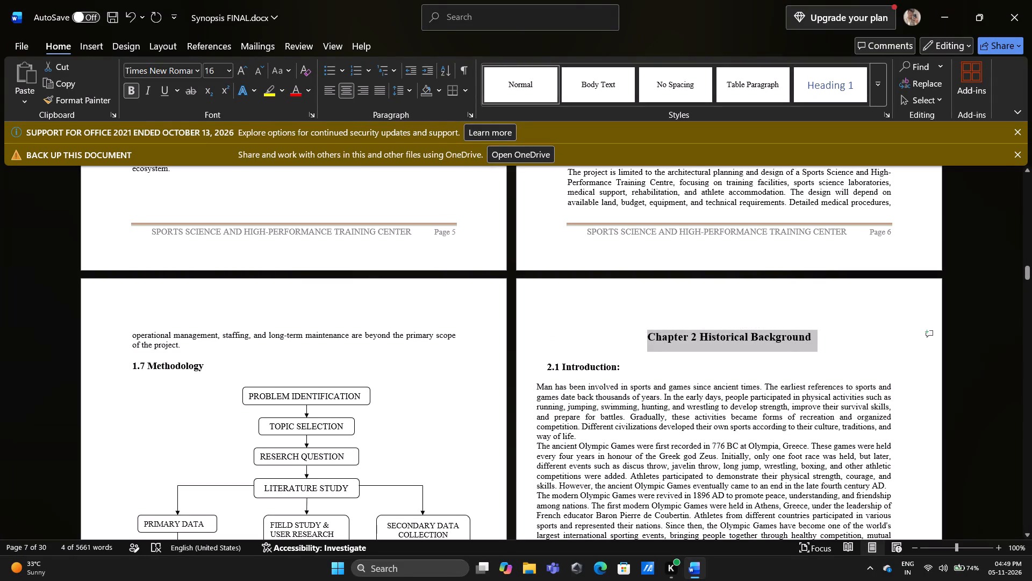
scroll(531, 337, "down", 1)
left_click(544, 304)
left_click(546, 336)
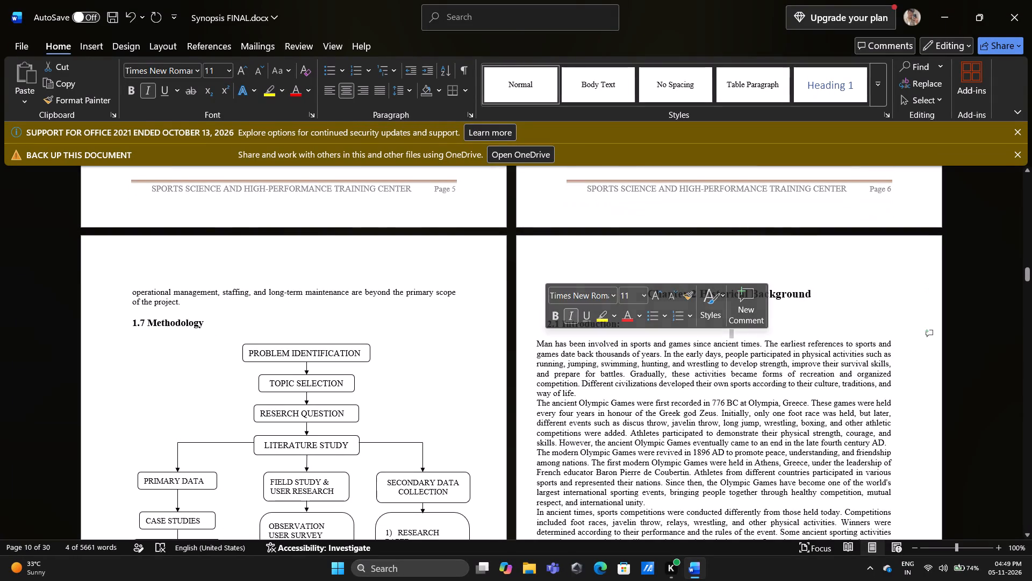
left_click(544, 343)
scroll(527, 321, "down", 2)
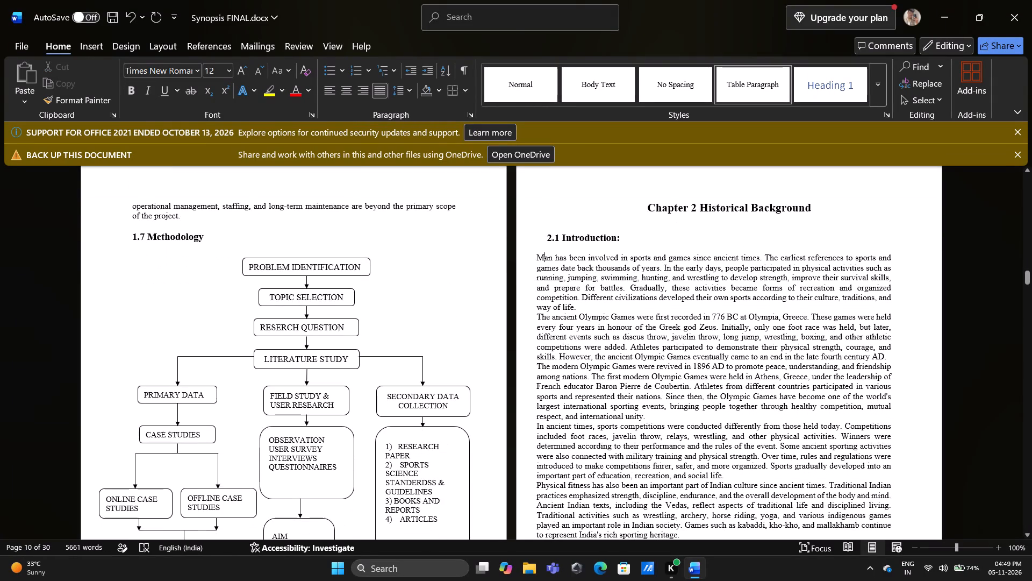
scroll(540, 328, "up", 2)
scroll(540, 328, "down", 5)
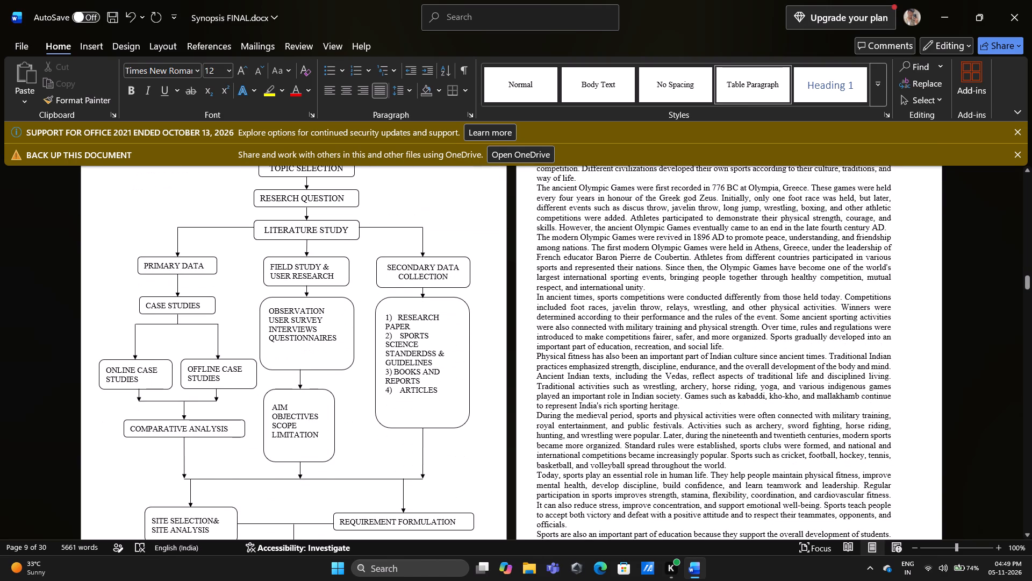
scroll(540, 328, "up", 6)
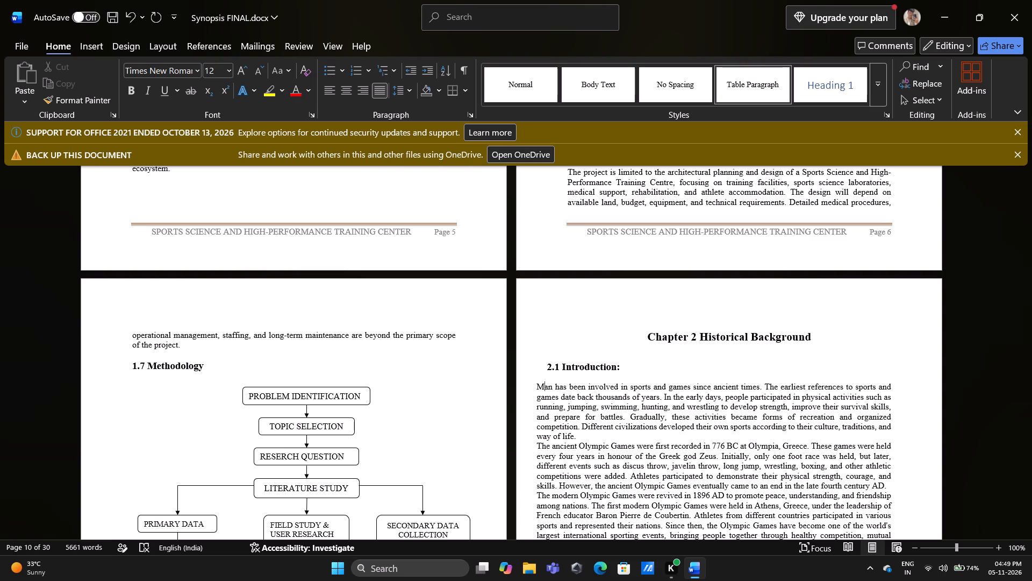
left_click(562, 334)
scroll(536, 358, "down", 3)
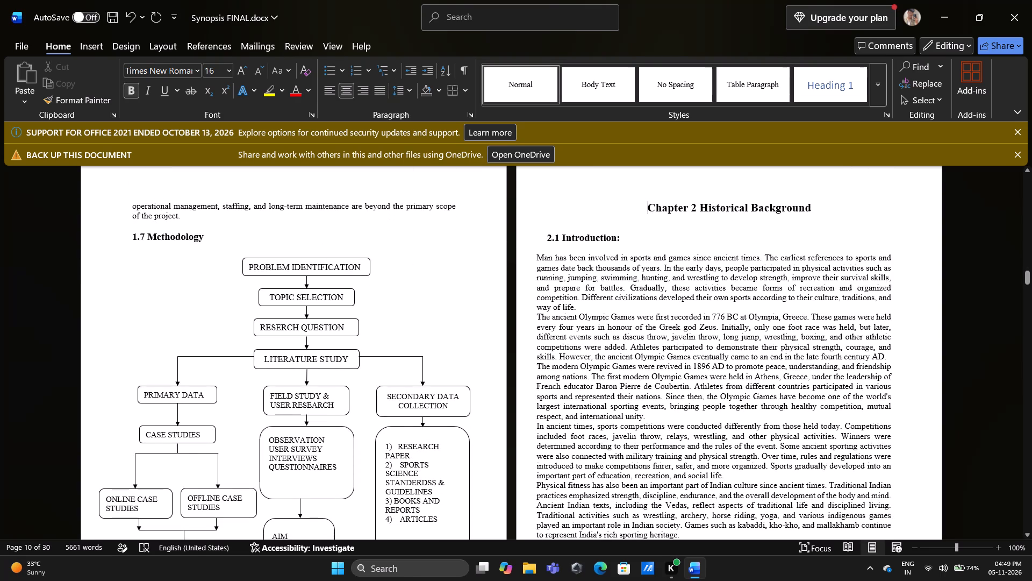
Justify the Chapter 2 text from the 2.1 Introduction heading through the last paragraph, ending in "equipment manufacturing".
left_click(533, 237)
left_click_drag(533, 237, 537, 237)
left_click_drag(536, 237, 768, 365)
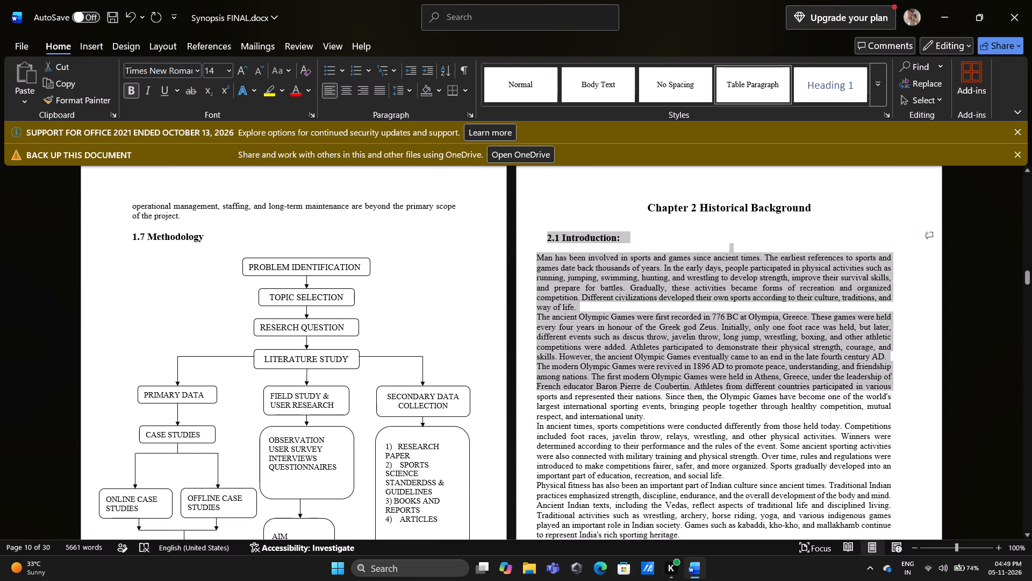
left_click_drag(768, 365, 377, 462)
scroll(789, 309, "down", 9)
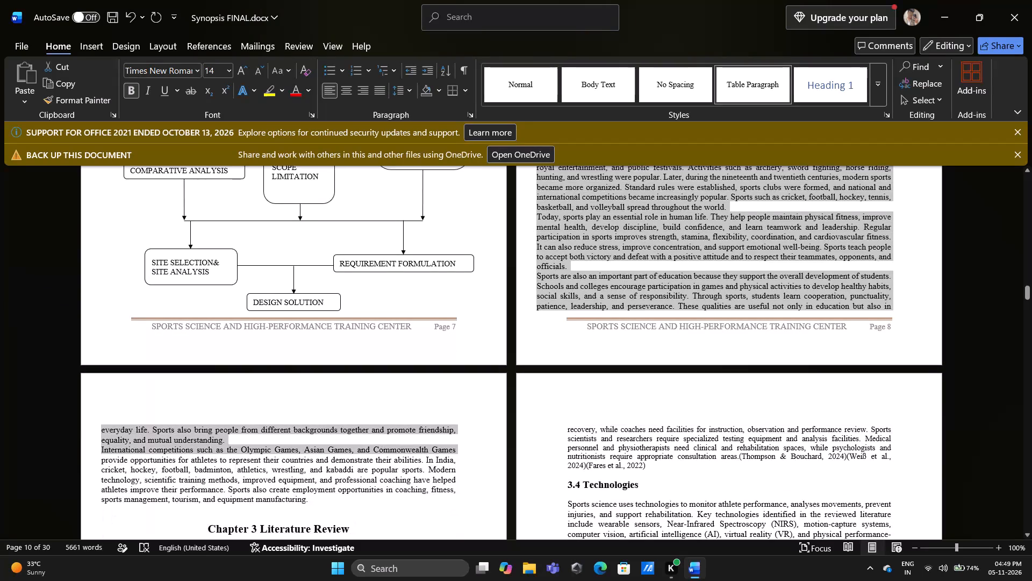
left_click_drag(377, 462, 324, 496)
left_click(379, 91)
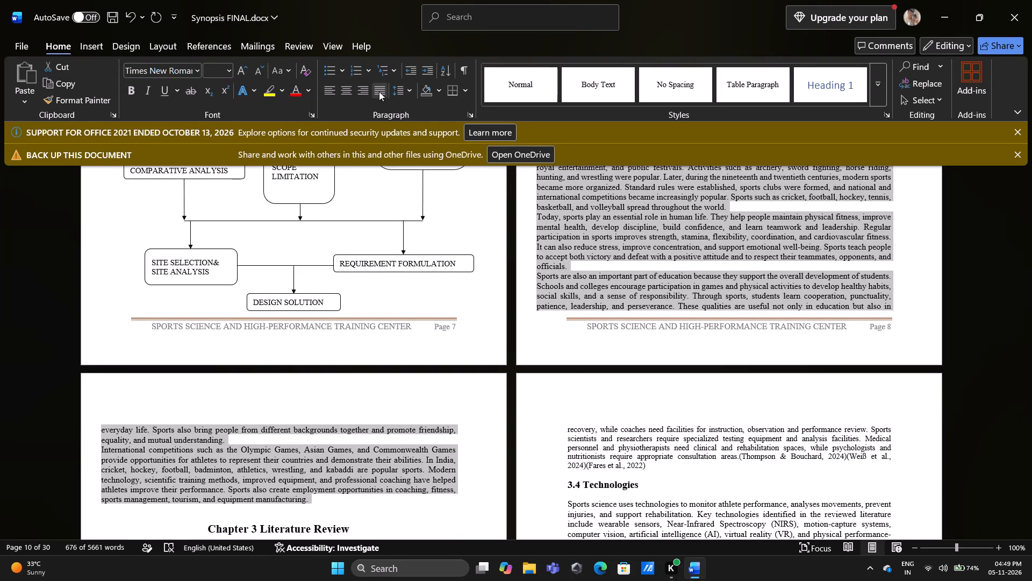
scroll(530, 433, "up", 11)
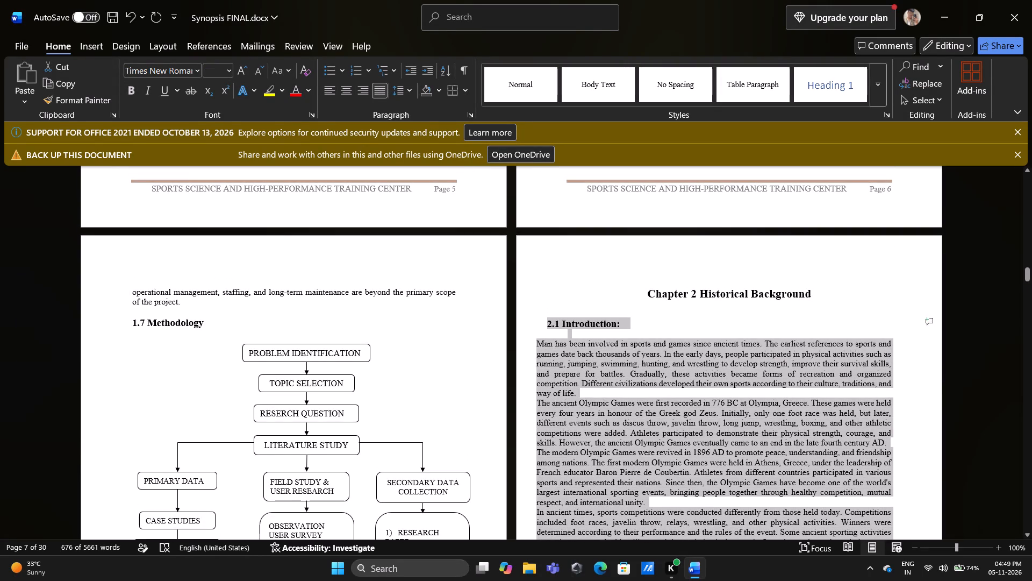
Replace the "2.1 Introduction:" heading in Chapter 2 with a copy of the "3.1 Introduction" heading from Chapter 3.
scroll(556, 293, "down", 19)
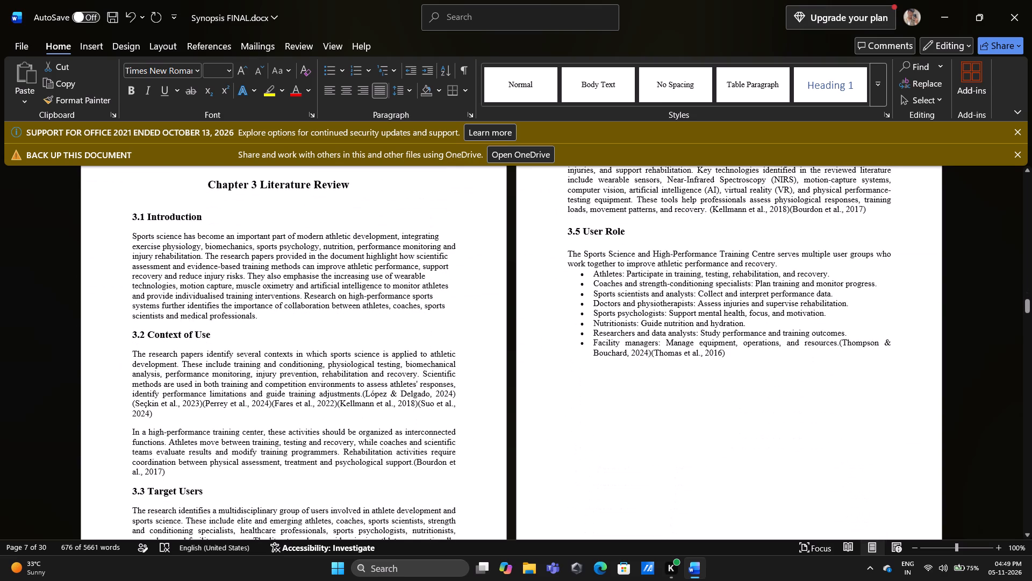
left_click_drag(128, 215, 189, 218)
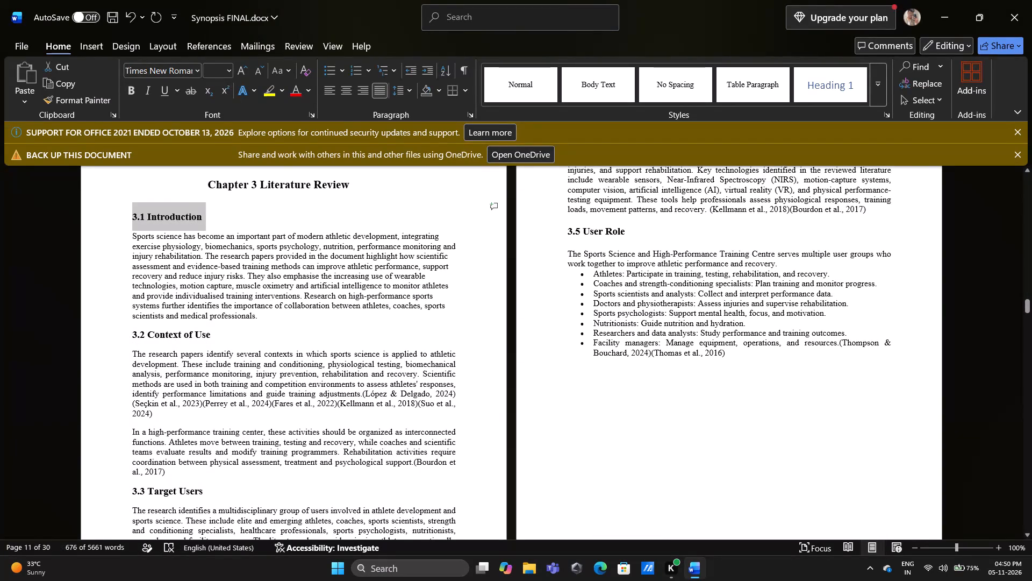
left_click_drag(189, 218, 201, 219)
key("ctrl+c")
scroll(396, 369, "up", 8)
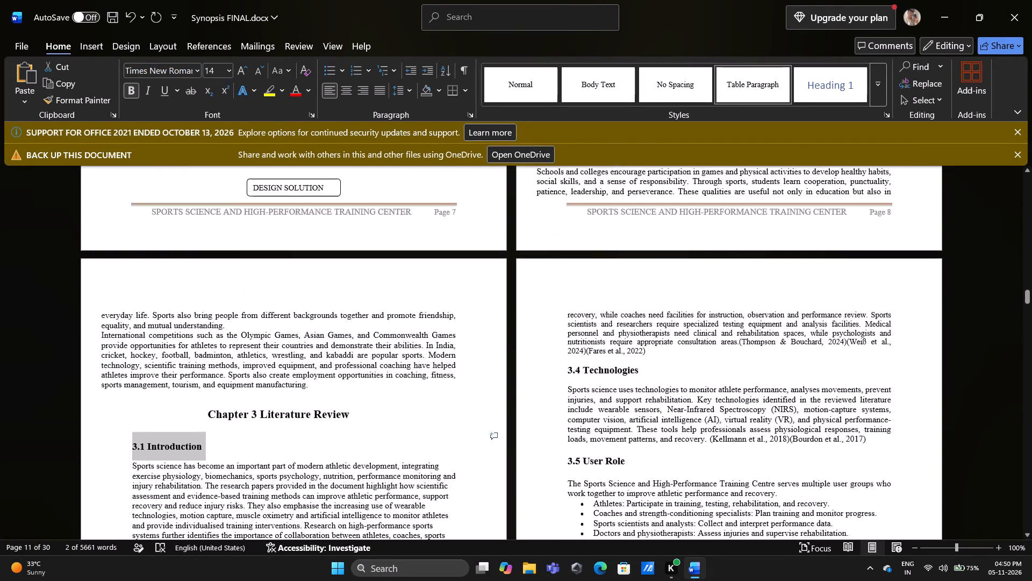
scroll(396, 371, "up", 9)
scroll(445, 388, "up", 3)
left_click(641, 366)
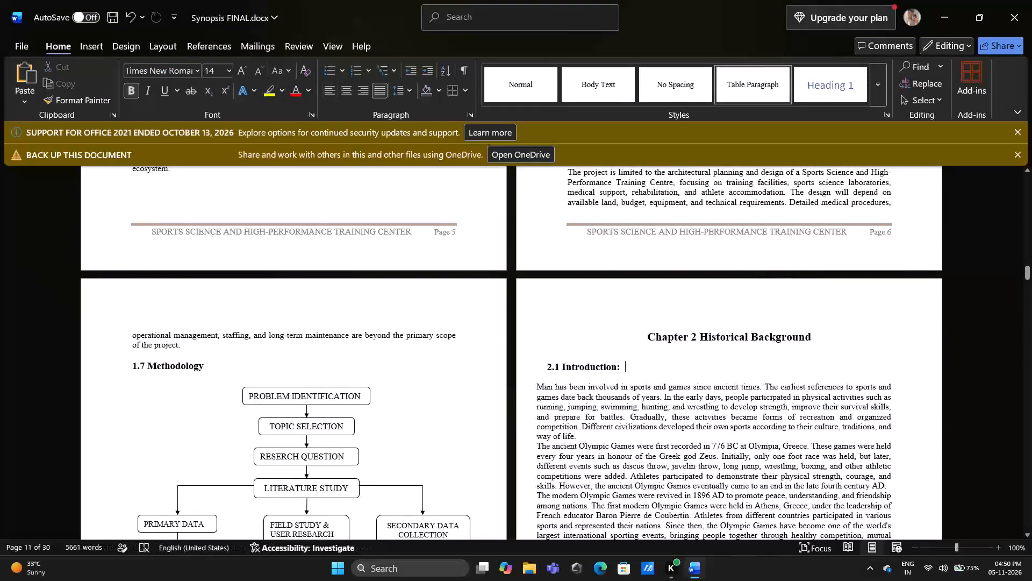
key("ctrl+v")
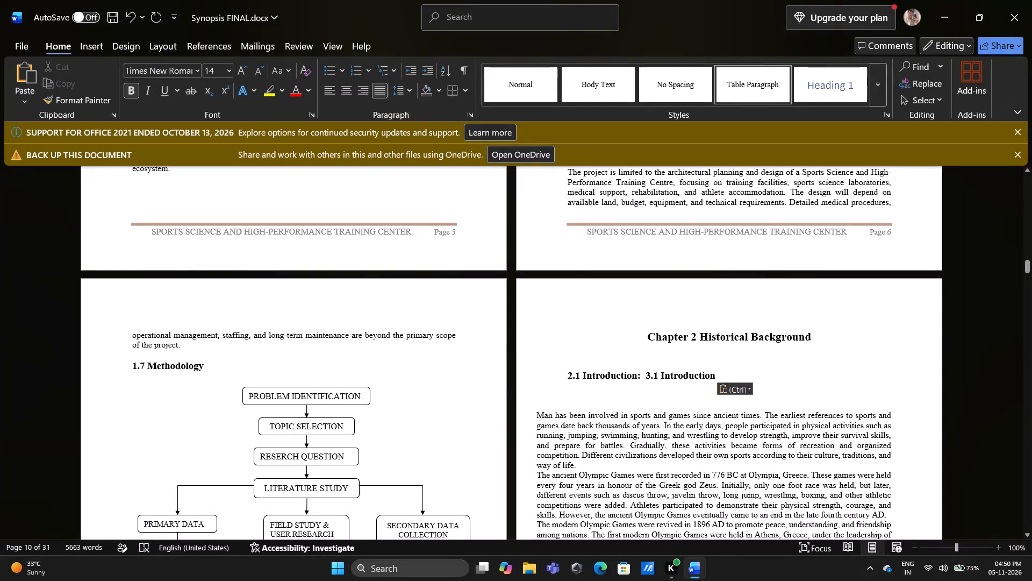
left_click_drag(641, 375, 562, 377)
key("BackSpace")
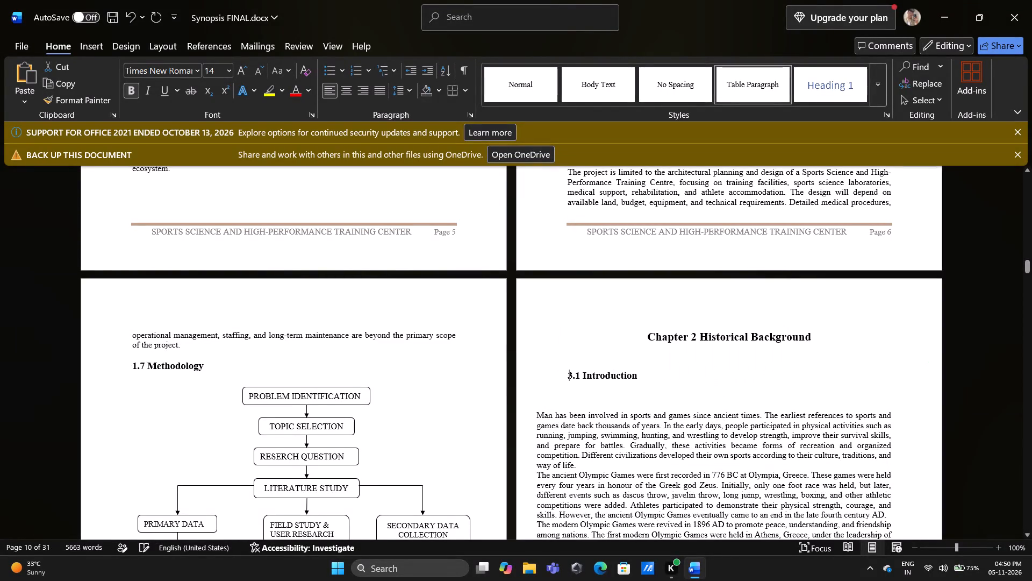
Change the number of the copied Introduction heading in Chapter 2 to "2.".
left_click(571, 375)
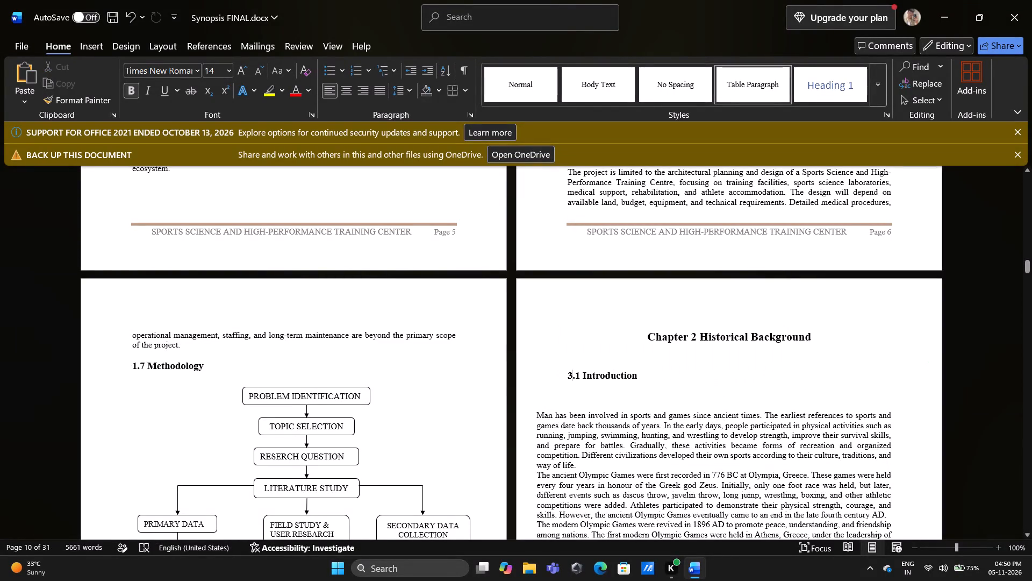
left_click(579, 372)
key("BackSpace")
key("BackSpace")
key("BackSpace")
key("2")
left_click(562, 358)
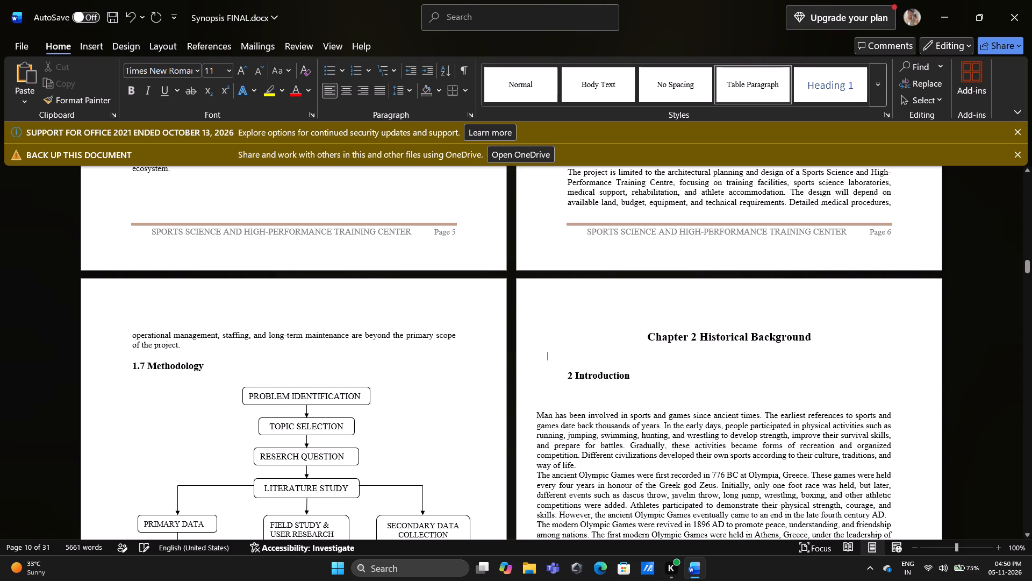
scroll(591, 371, "down", 17)
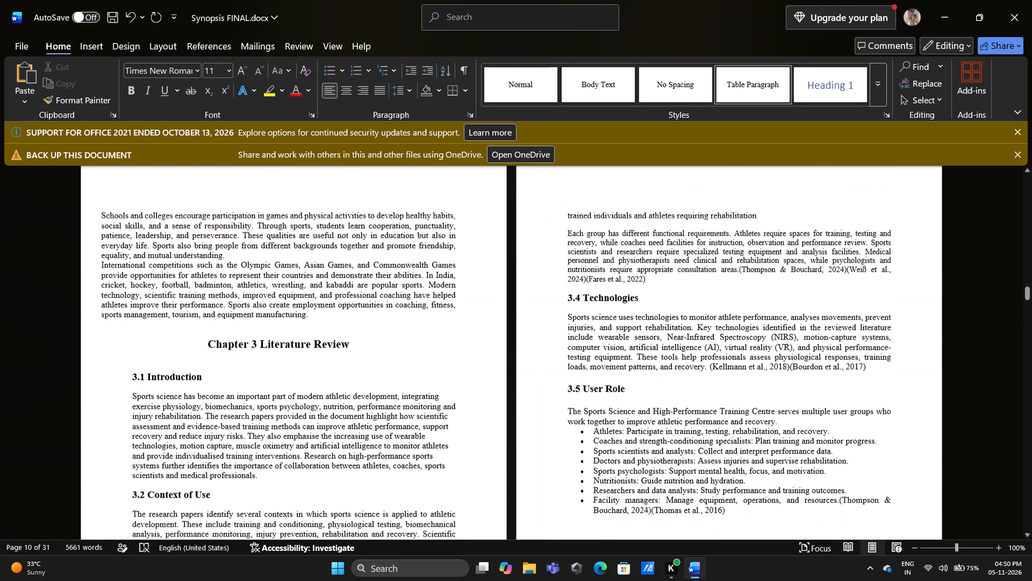
scroll(589, 371, "up", 10)
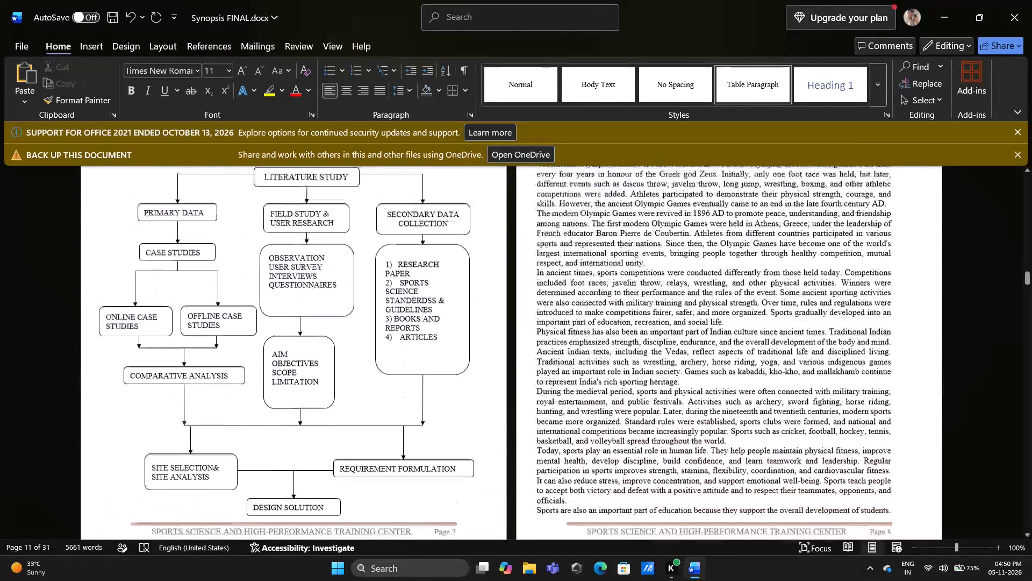
scroll(589, 371, "up", 6)
left_click(571, 333)
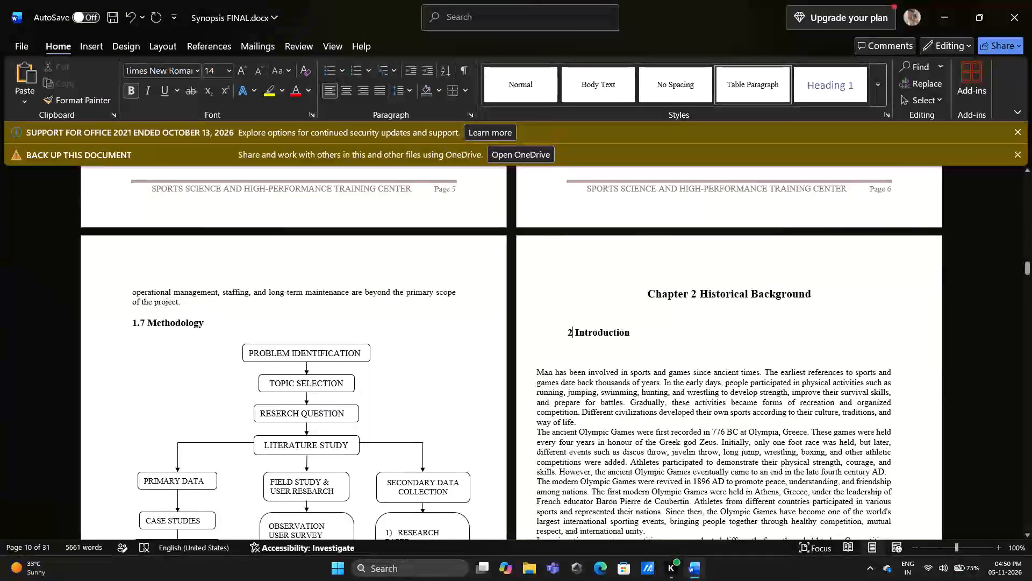
key("period")
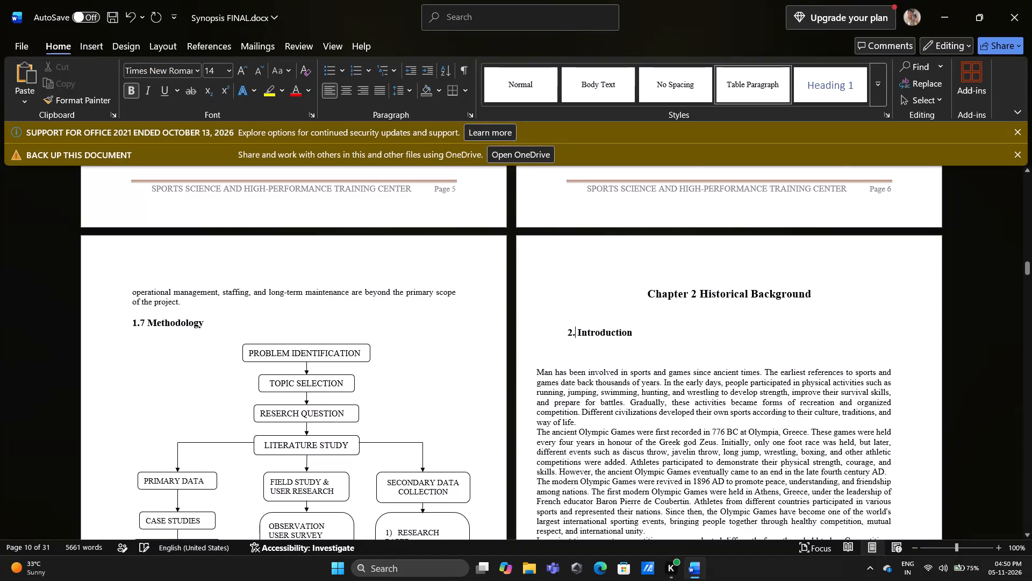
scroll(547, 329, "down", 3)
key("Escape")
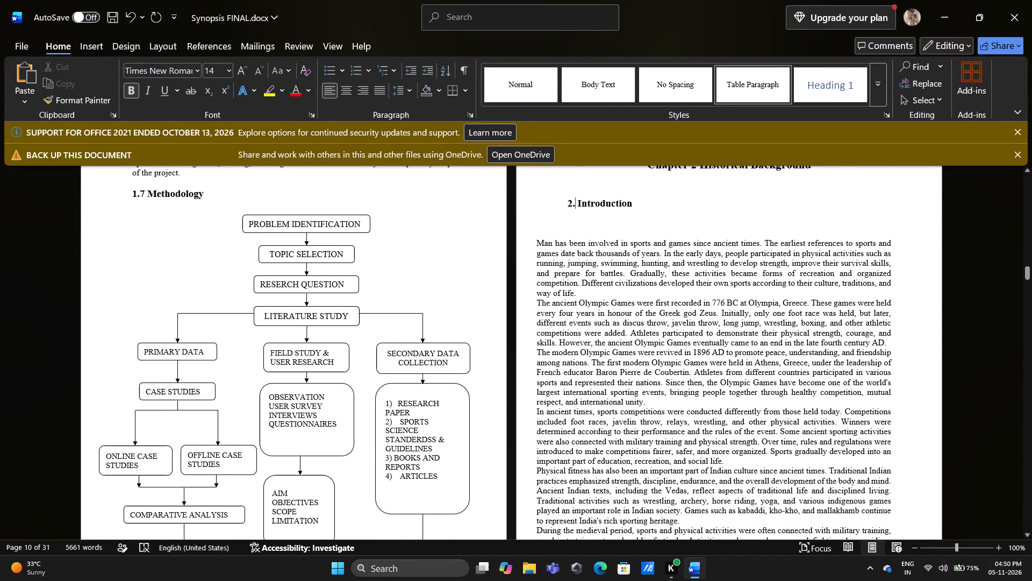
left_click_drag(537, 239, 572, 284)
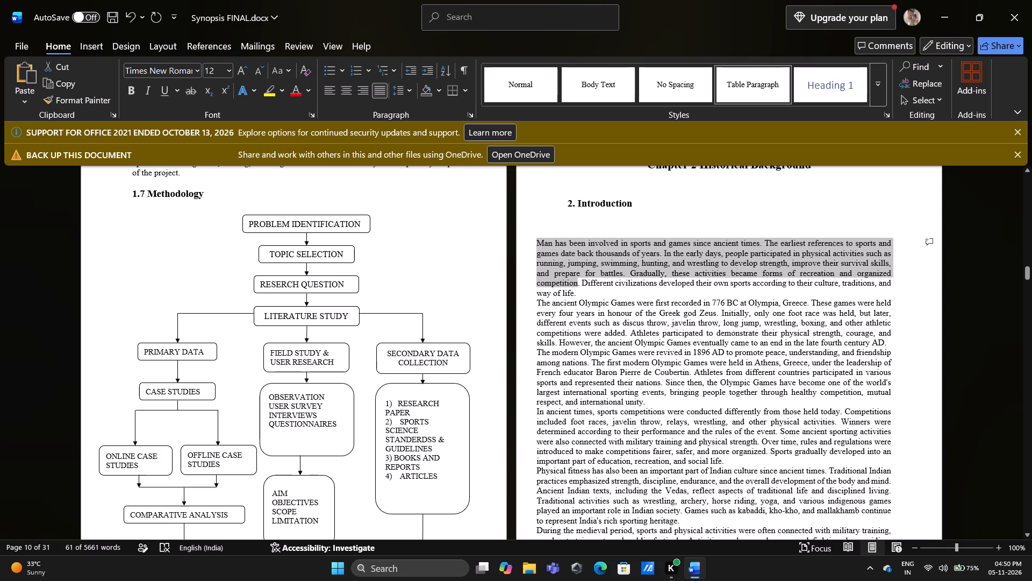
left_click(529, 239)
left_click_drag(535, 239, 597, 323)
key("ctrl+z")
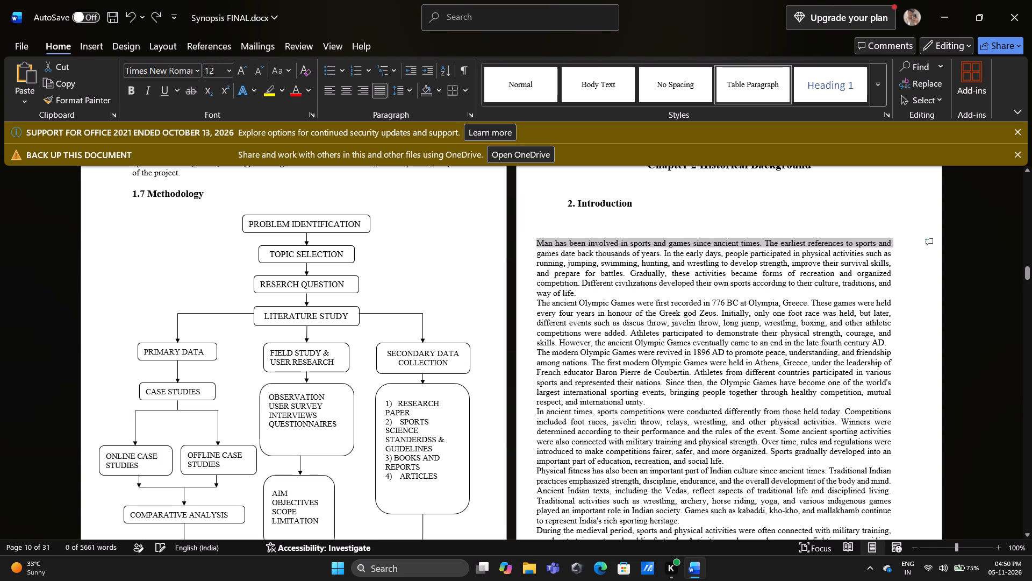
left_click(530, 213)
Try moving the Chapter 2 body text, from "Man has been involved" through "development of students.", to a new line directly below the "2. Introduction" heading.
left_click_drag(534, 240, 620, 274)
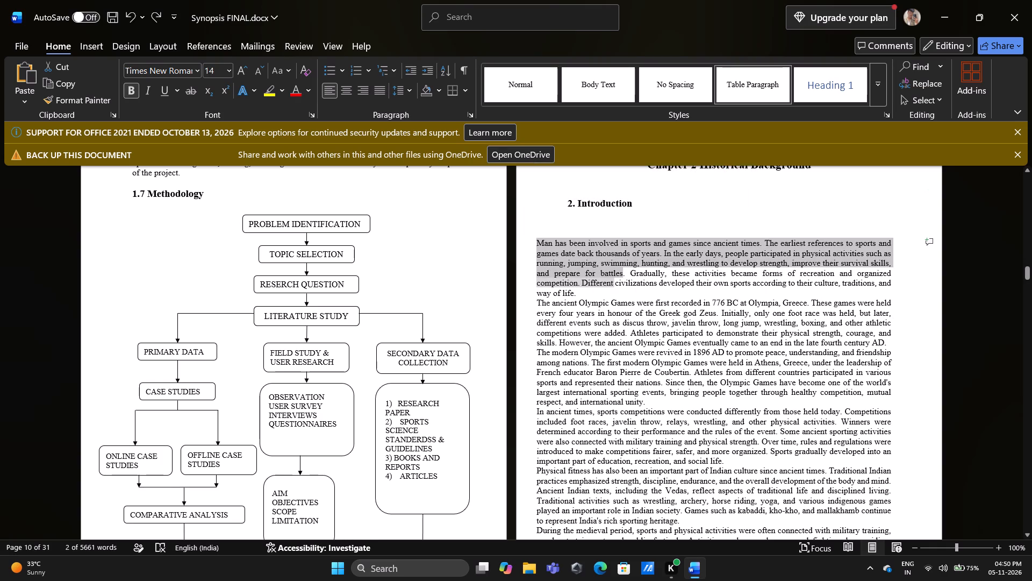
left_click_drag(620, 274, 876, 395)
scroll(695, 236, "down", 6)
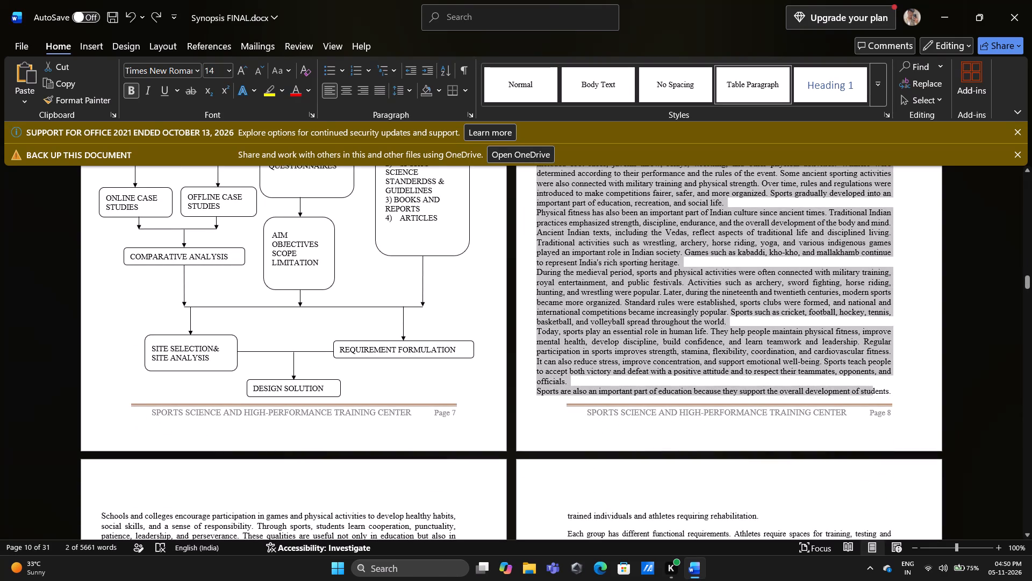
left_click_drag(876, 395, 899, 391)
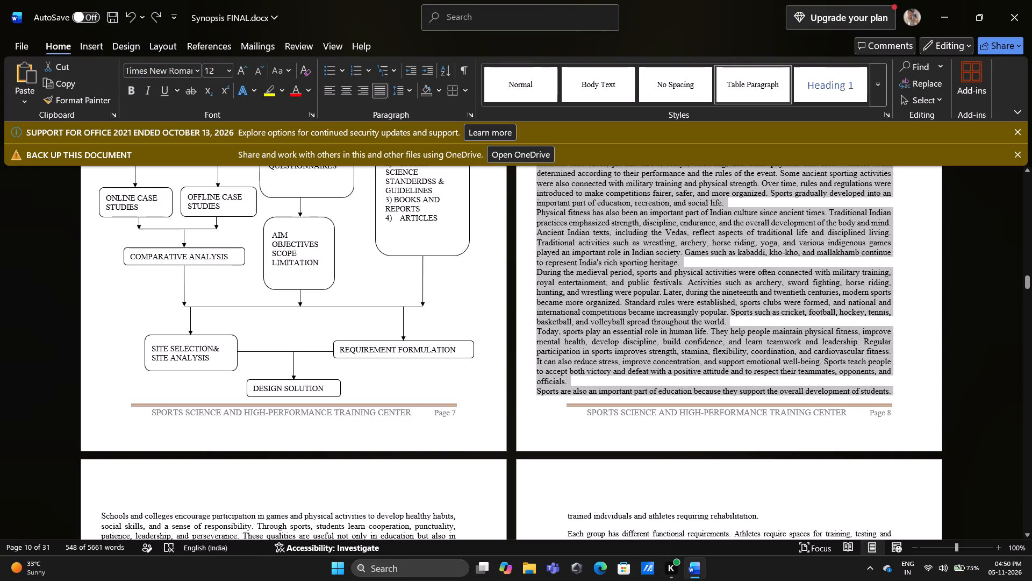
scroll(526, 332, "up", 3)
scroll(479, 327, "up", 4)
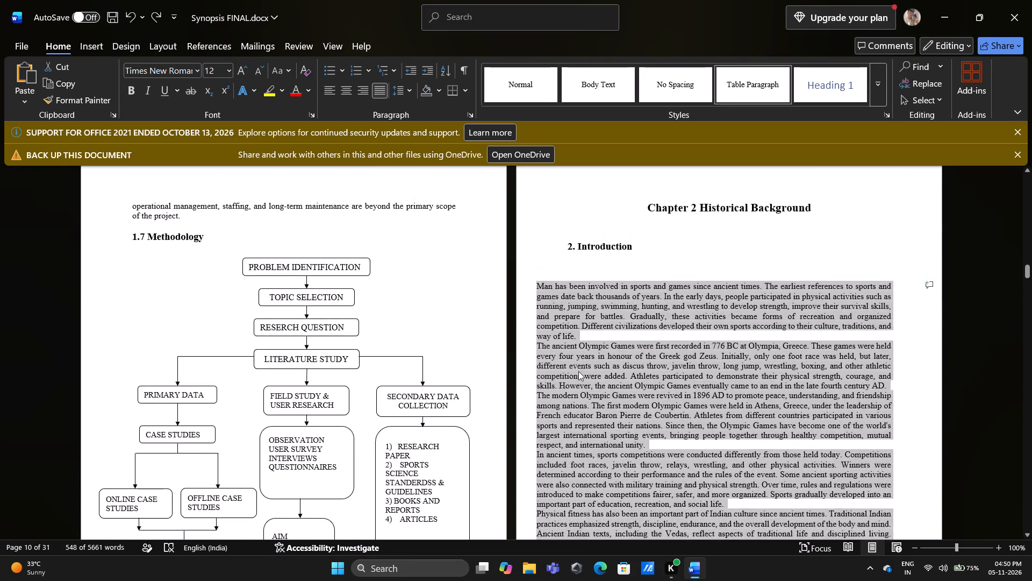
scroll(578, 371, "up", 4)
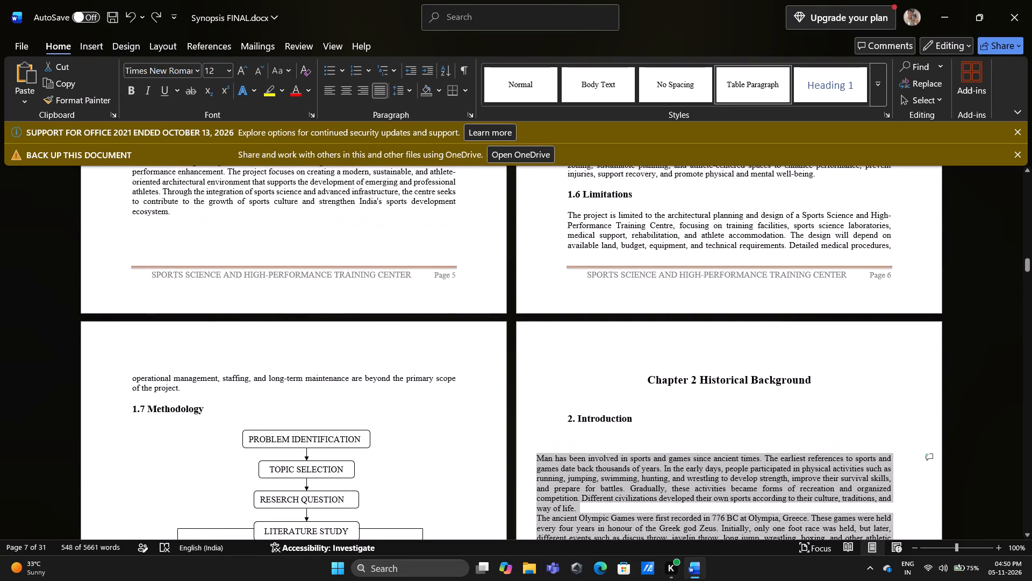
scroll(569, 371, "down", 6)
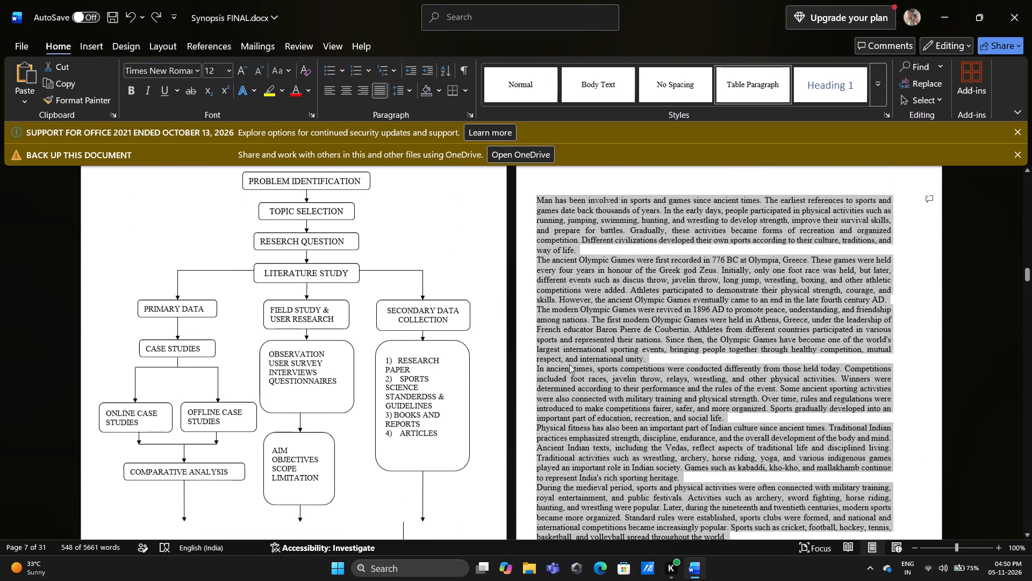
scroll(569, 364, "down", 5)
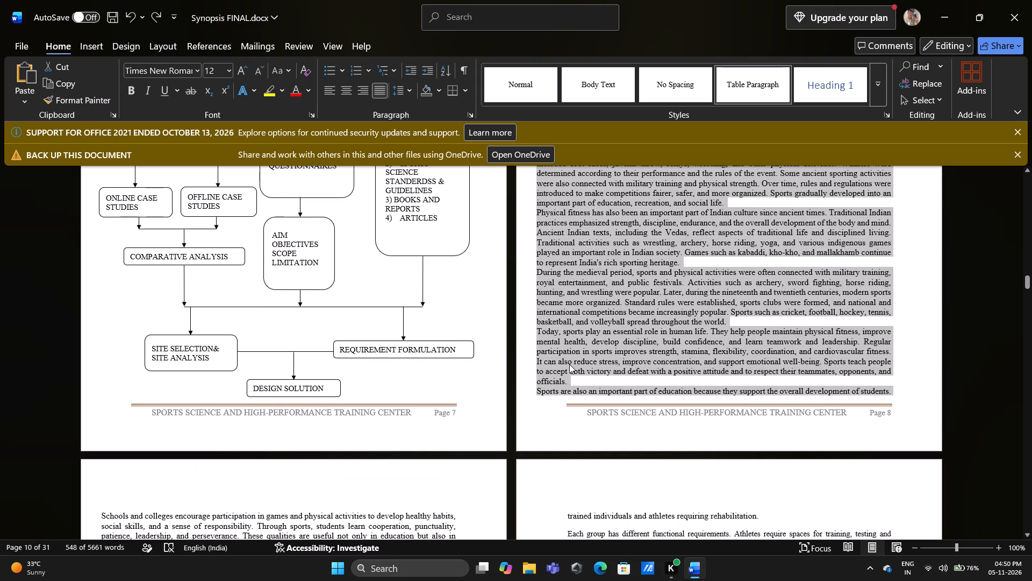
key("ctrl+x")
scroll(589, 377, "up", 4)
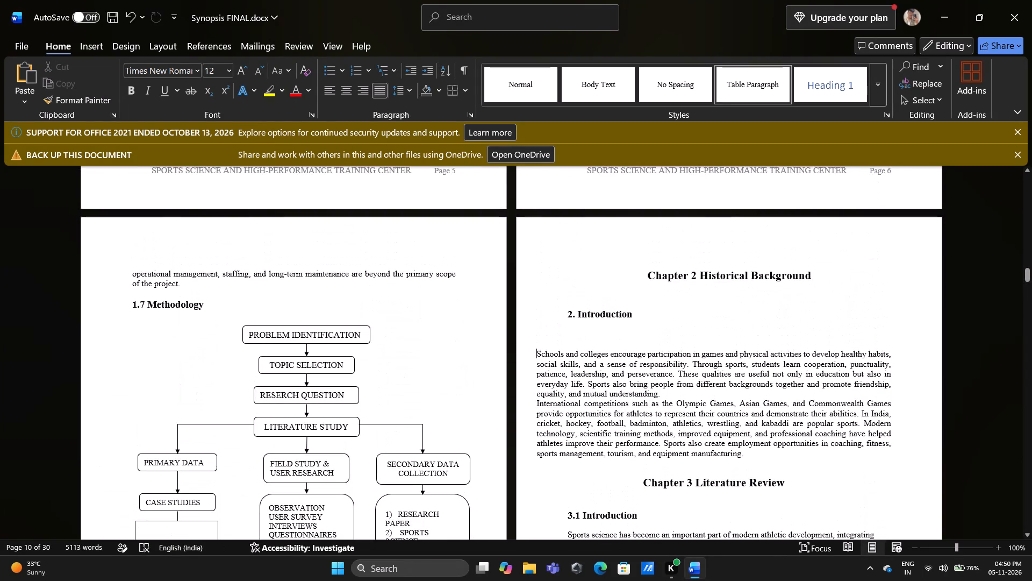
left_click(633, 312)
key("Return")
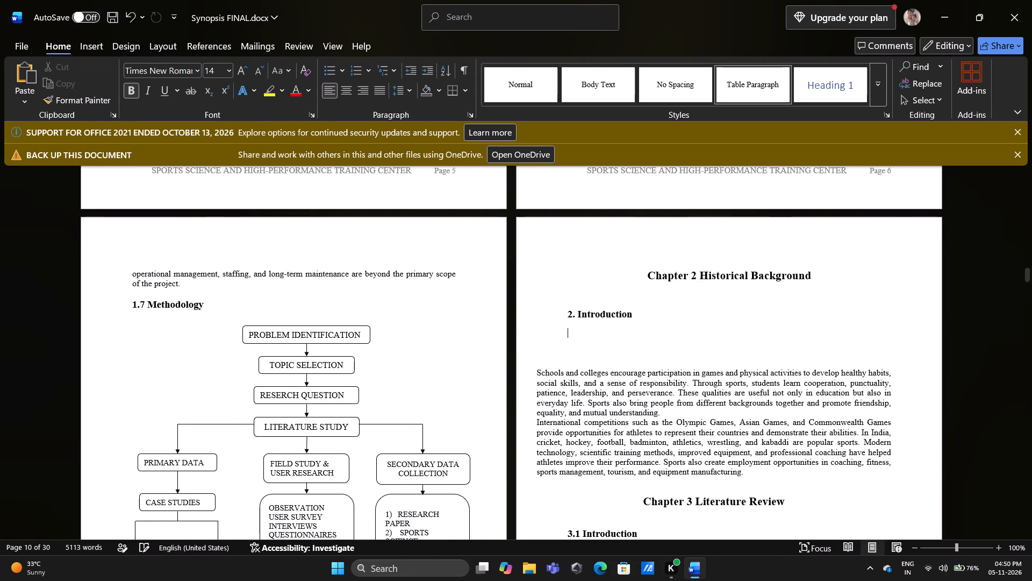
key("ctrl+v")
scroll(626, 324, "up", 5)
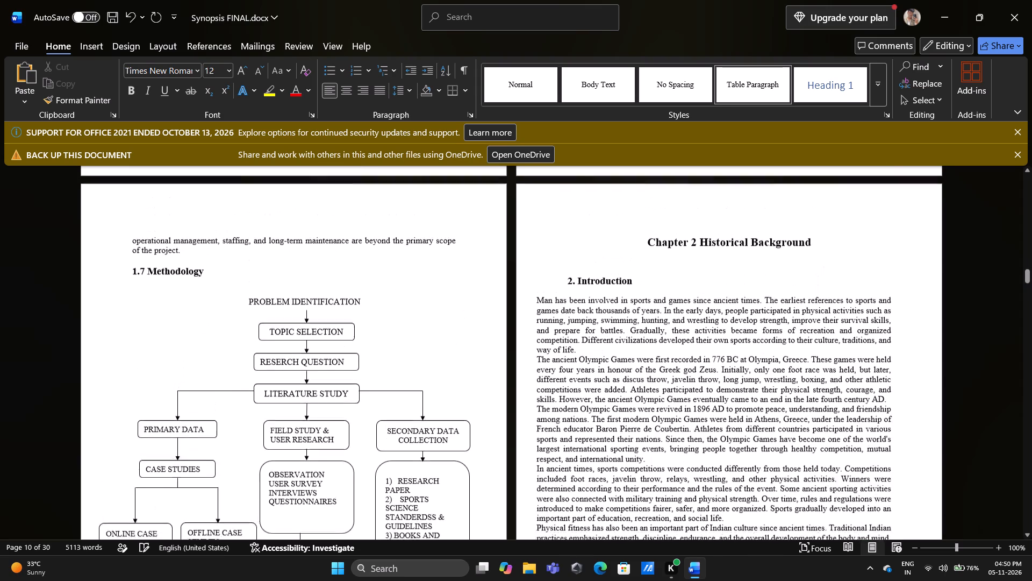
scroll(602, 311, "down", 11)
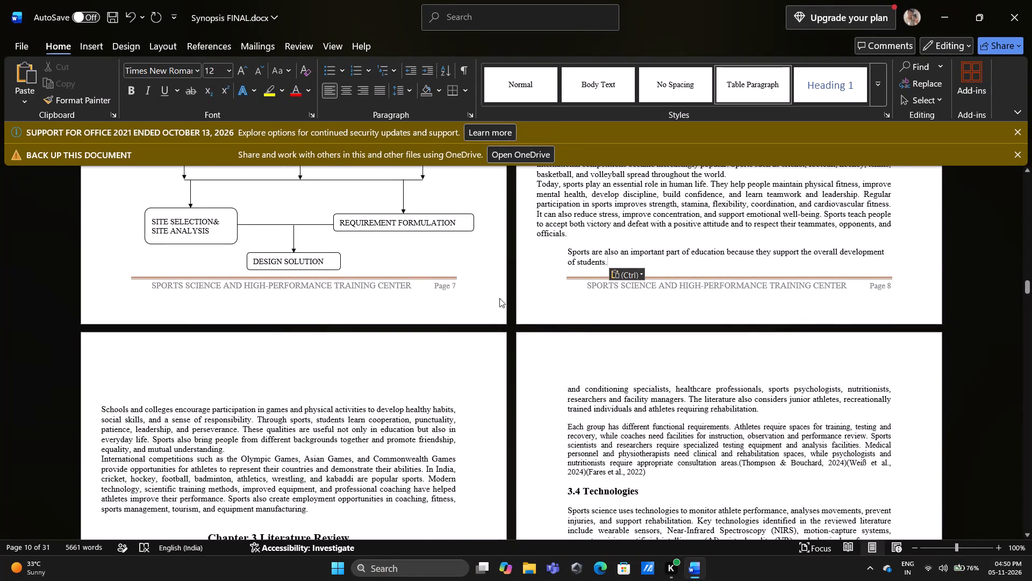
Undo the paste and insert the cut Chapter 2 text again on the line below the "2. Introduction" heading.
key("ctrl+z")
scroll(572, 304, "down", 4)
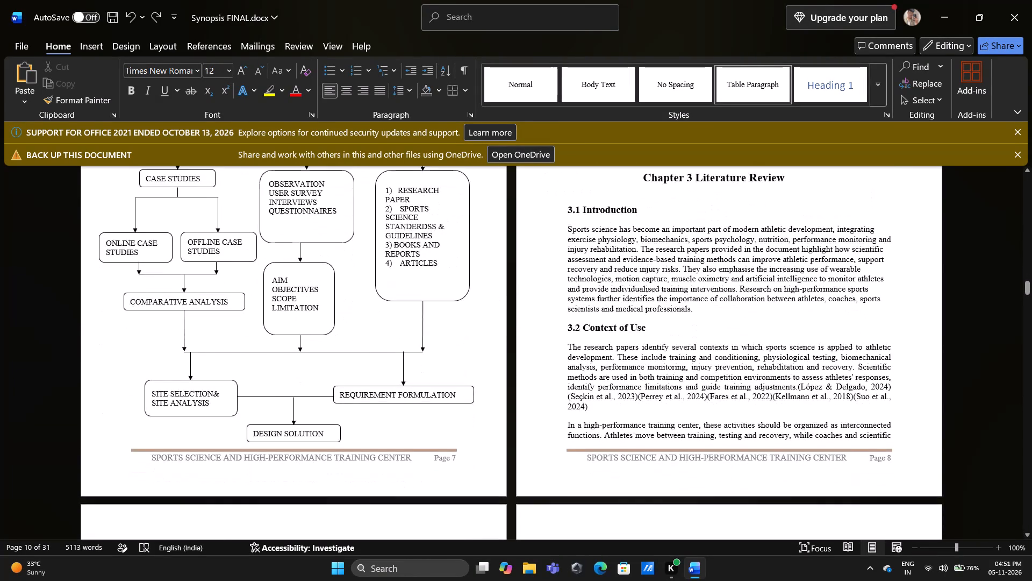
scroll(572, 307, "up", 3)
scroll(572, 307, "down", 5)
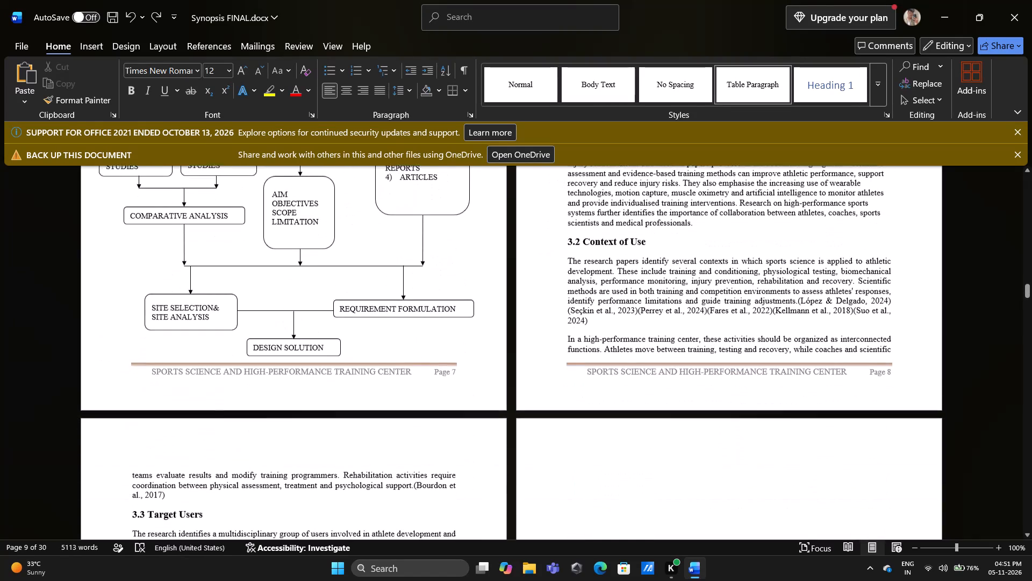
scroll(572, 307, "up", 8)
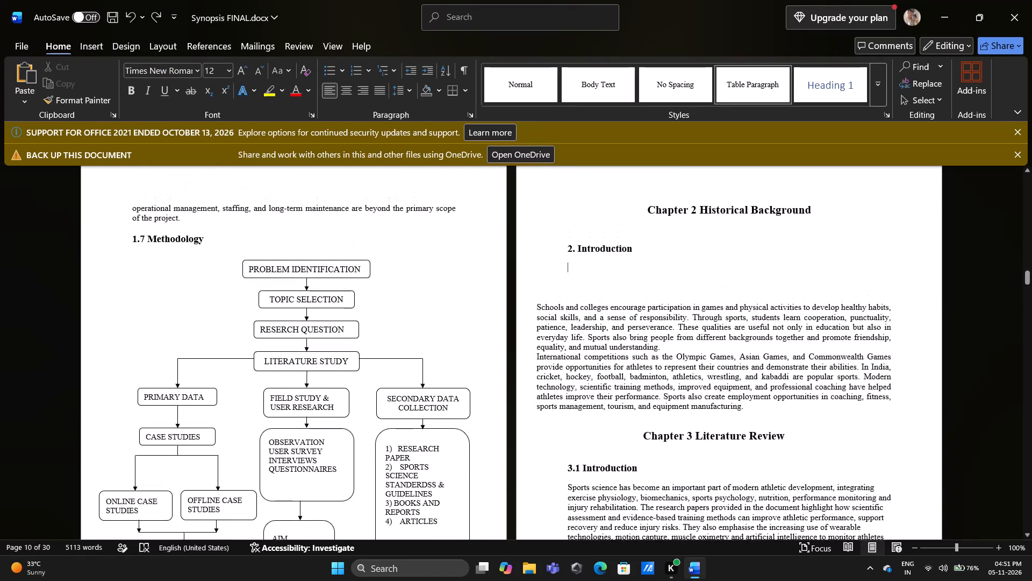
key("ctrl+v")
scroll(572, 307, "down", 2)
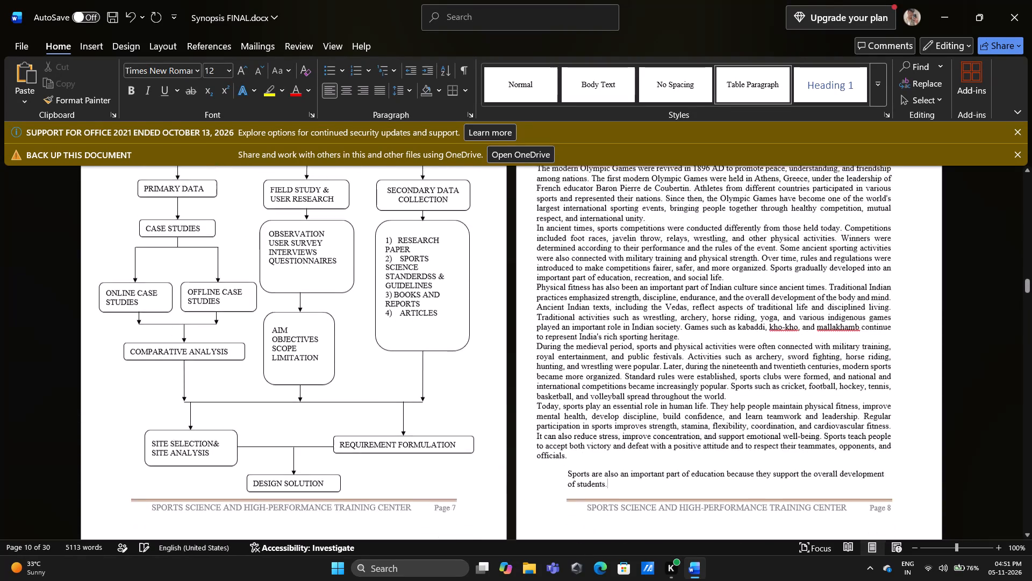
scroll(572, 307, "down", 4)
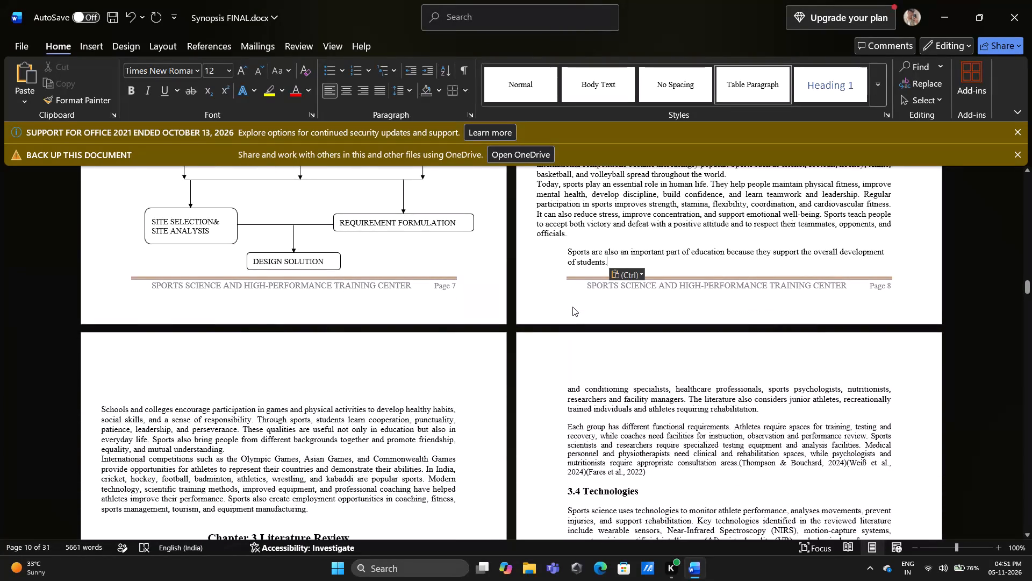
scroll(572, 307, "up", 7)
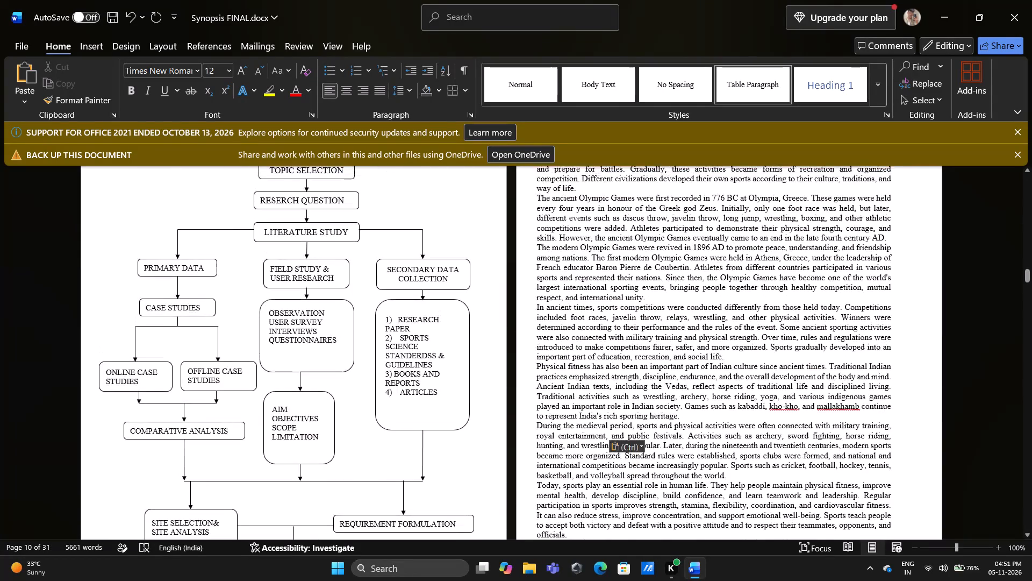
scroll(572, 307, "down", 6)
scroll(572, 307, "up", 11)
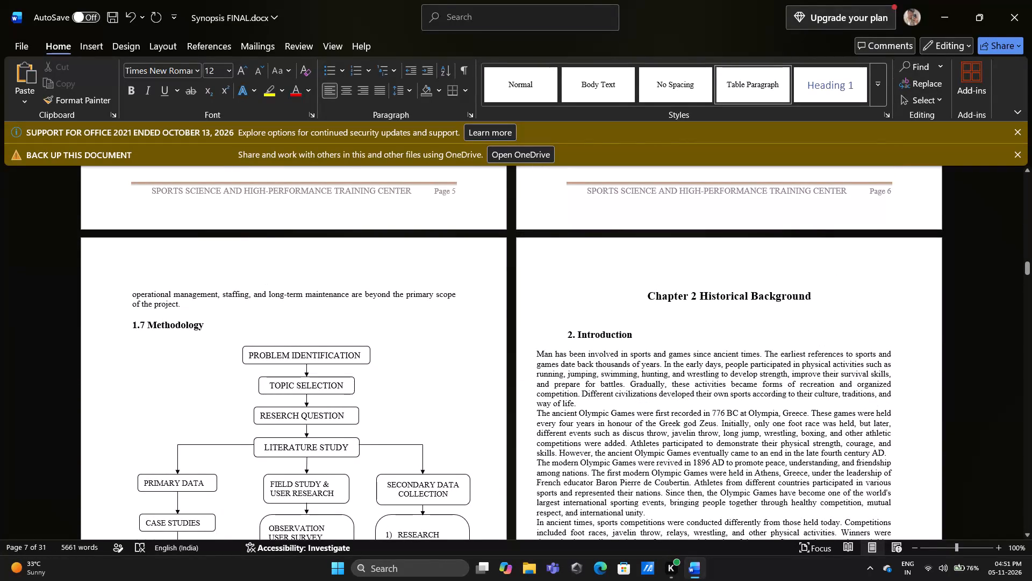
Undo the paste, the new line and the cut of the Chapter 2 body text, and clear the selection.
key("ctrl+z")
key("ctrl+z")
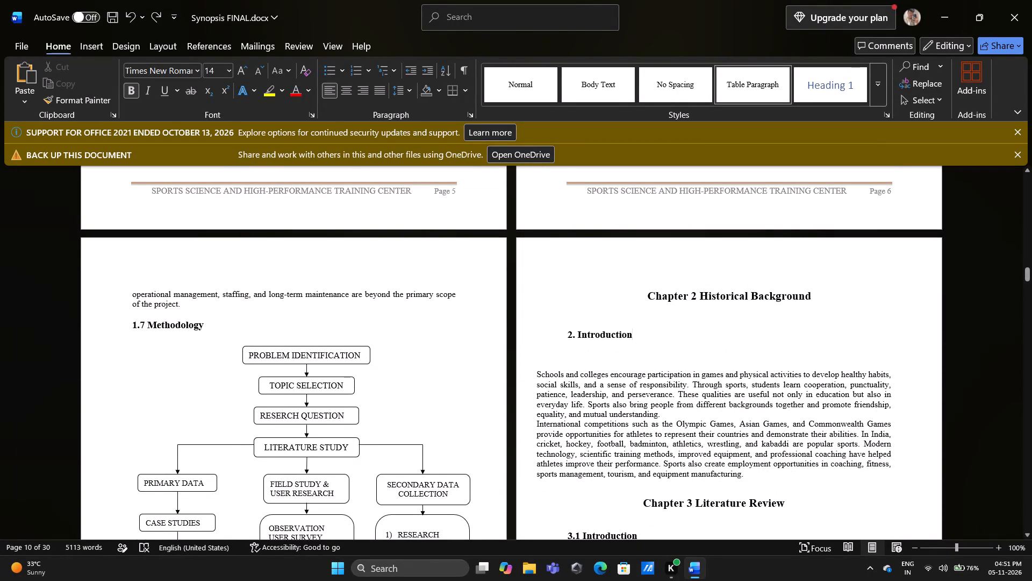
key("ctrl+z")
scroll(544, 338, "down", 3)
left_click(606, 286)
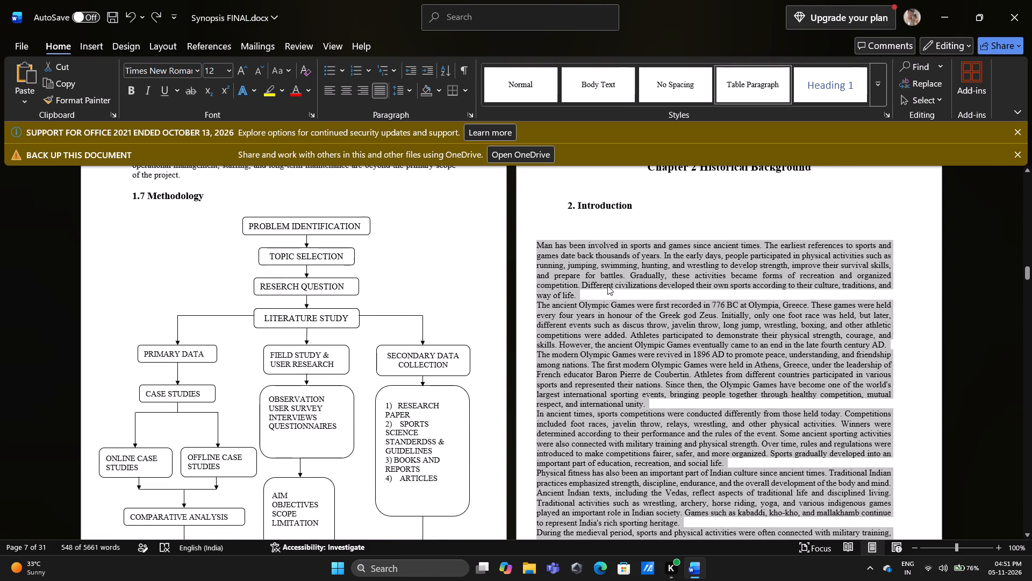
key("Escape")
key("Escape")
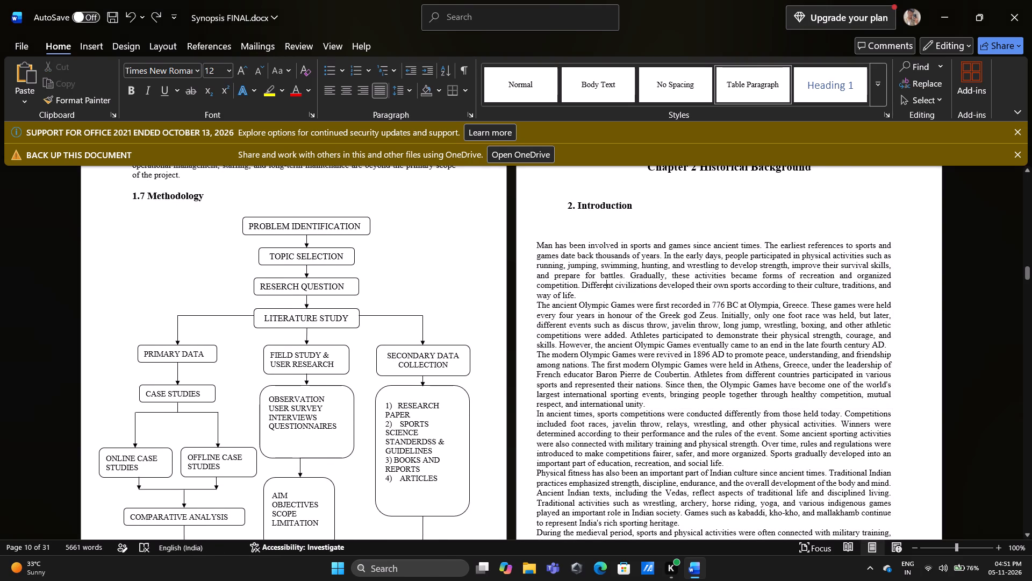
Save the synopsis document.
key("ctrl+s")
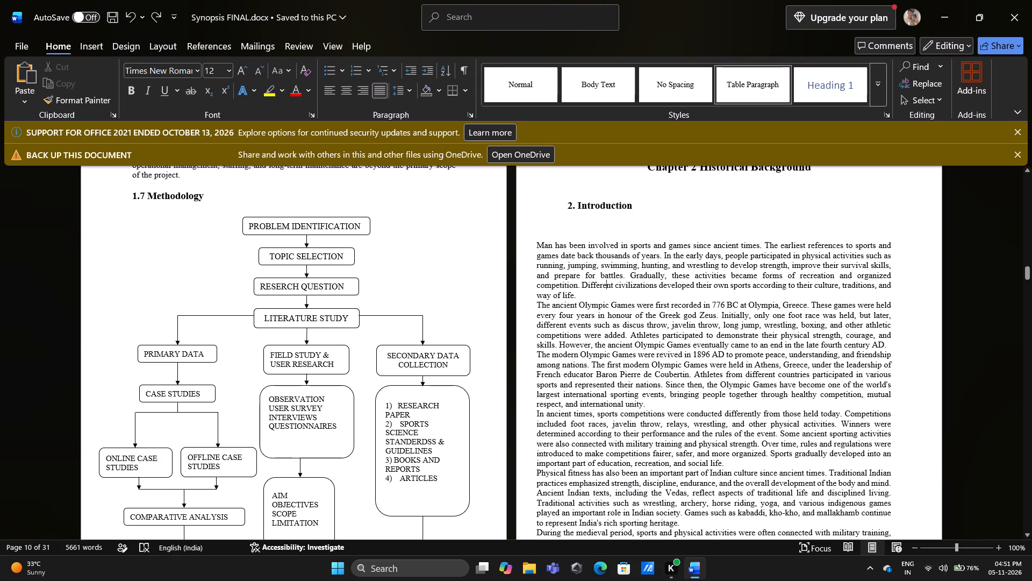
Undo the renumbering and replacement of the Chapter 2 Introduction heading, back to the original "2.1 Introduction:" heading.
scroll(577, 420, "down", 3)
scroll(577, 420, "up", 3)
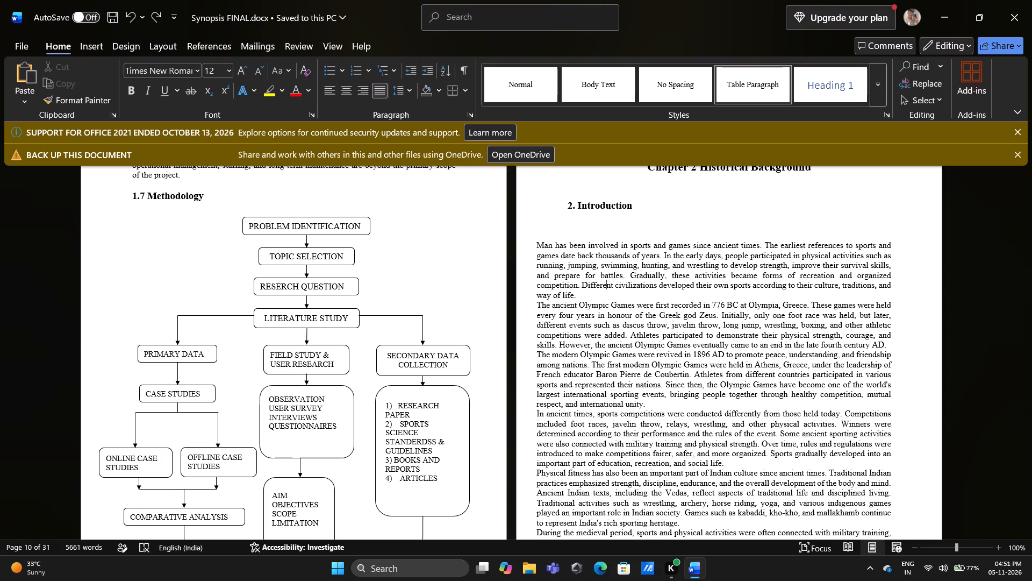
key("ctrl+z")
key("ctrl+z")
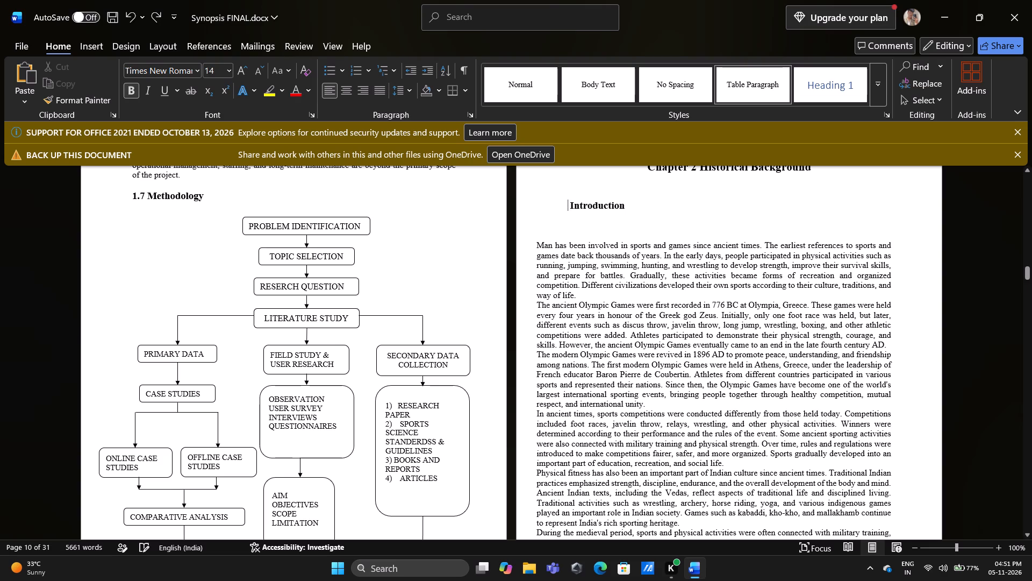
key("ctrl+z")
key("ctrl+z")
key("ctrl+z")
key("ctrl+z")
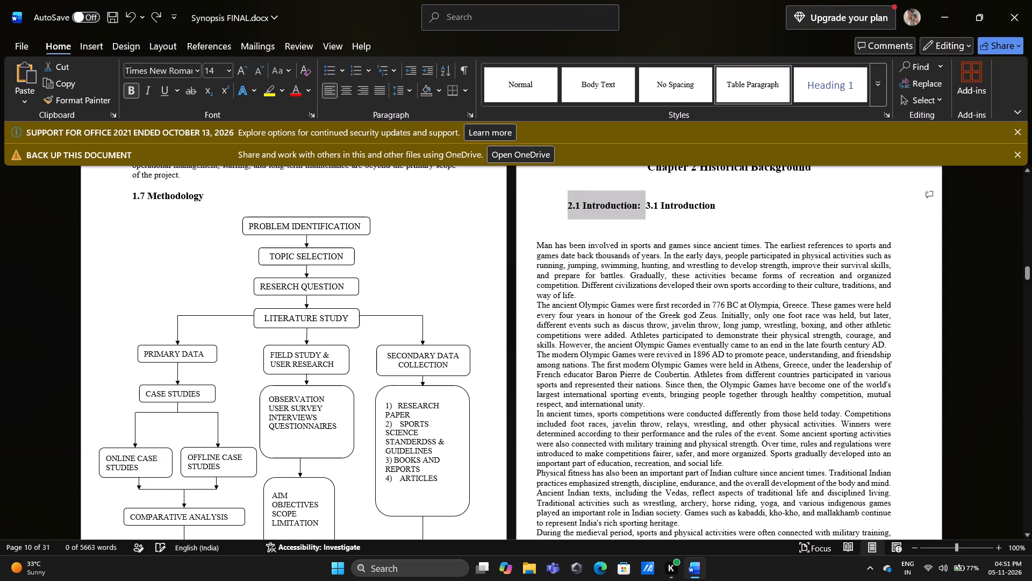
key("ctrl+z")
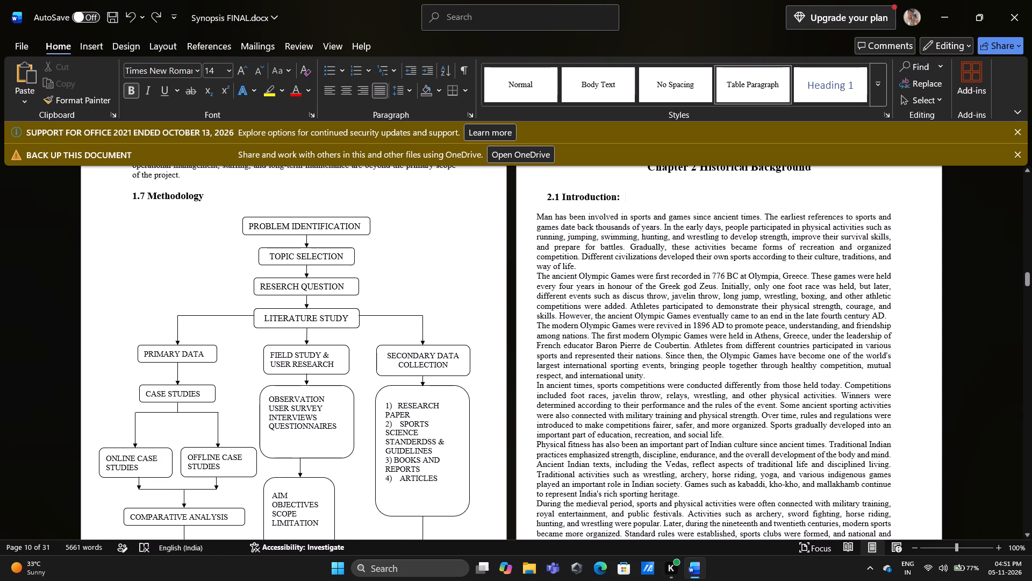
Cut the Chapter 2 body text from "Man has been involved" through "equipment manufacturing." and paste it on a new line below "2.1 Introduction:".
scroll(629, 320, "down", 1)
scroll(629, 320, "up", 3)
scroll(629, 320, "down", 4)
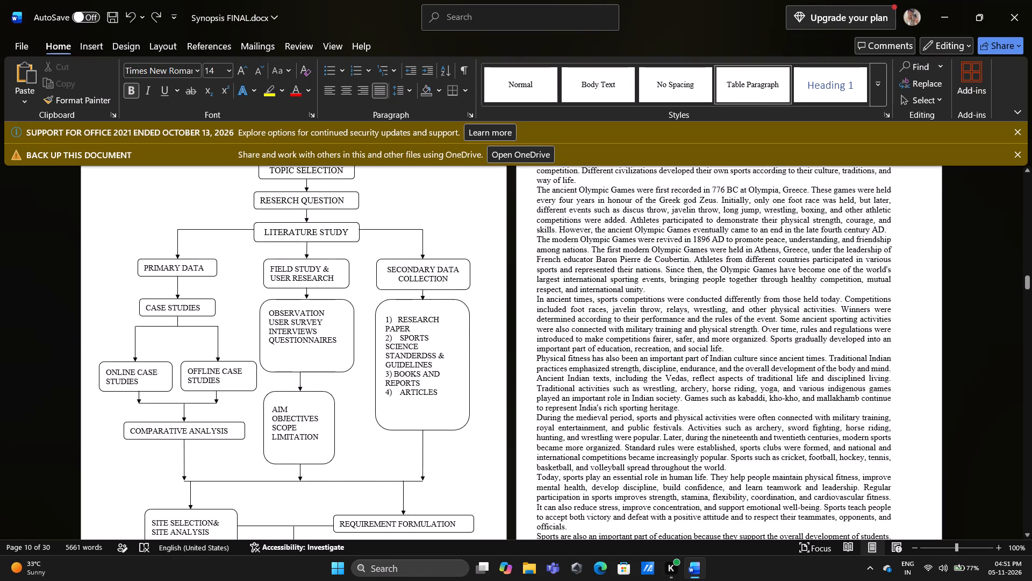
scroll(629, 320, "down", 7)
scroll(629, 320, "up", 10)
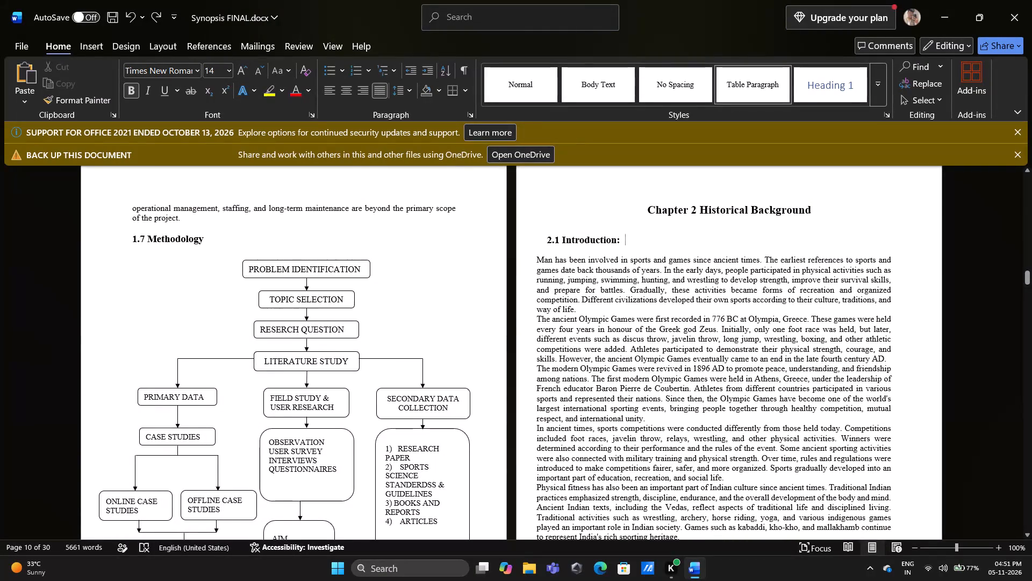
left_click_drag(533, 257, 786, 264)
scroll(786, 264, "down", 10)
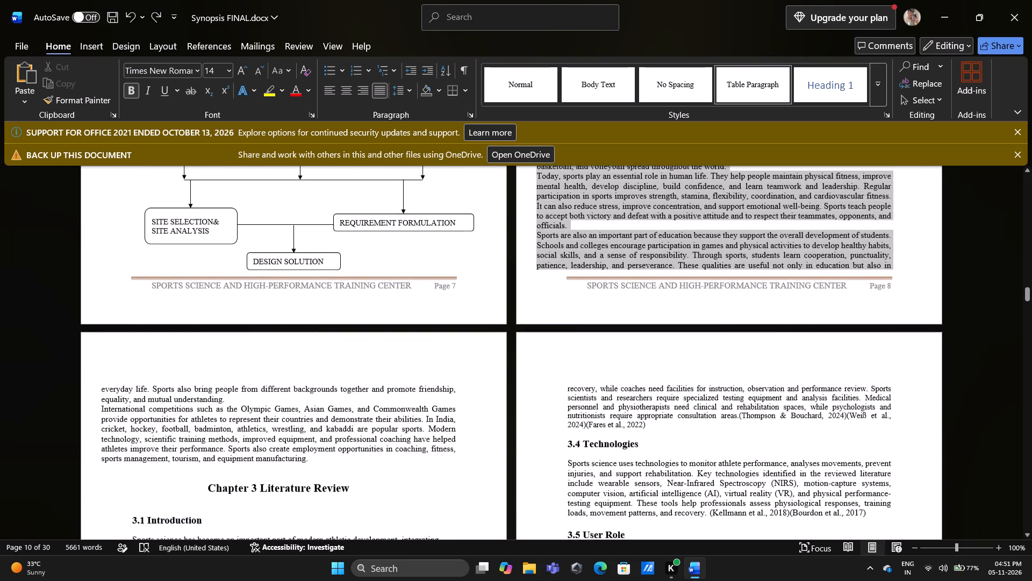
left_click_drag(786, 264, 310, 460)
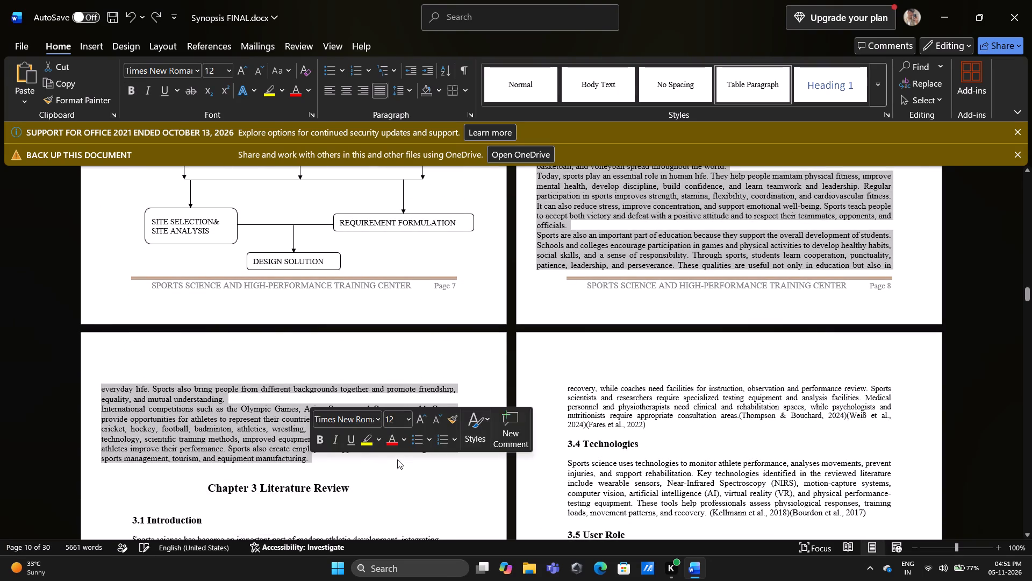
key("ctrl+x")
scroll(623, 286, "up", 4)
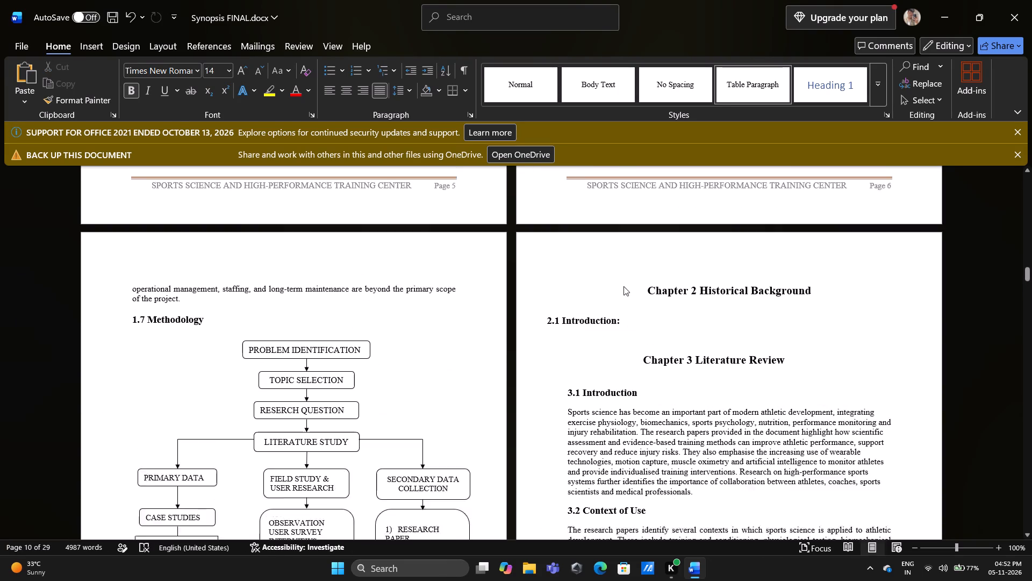
left_click(621, 338)
key("Return")
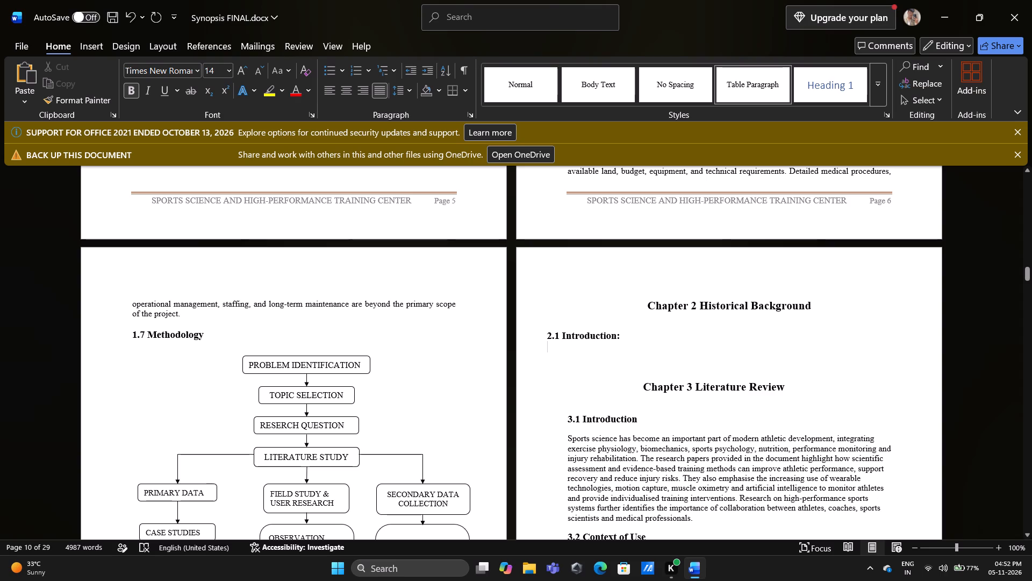
key("ctrl+v")
Check the pasted Chapter 2 text from the 2.1 Introduction heading to the start of Chapter 3 for layout and page flow.
scroll(634, 336, "up", 10)
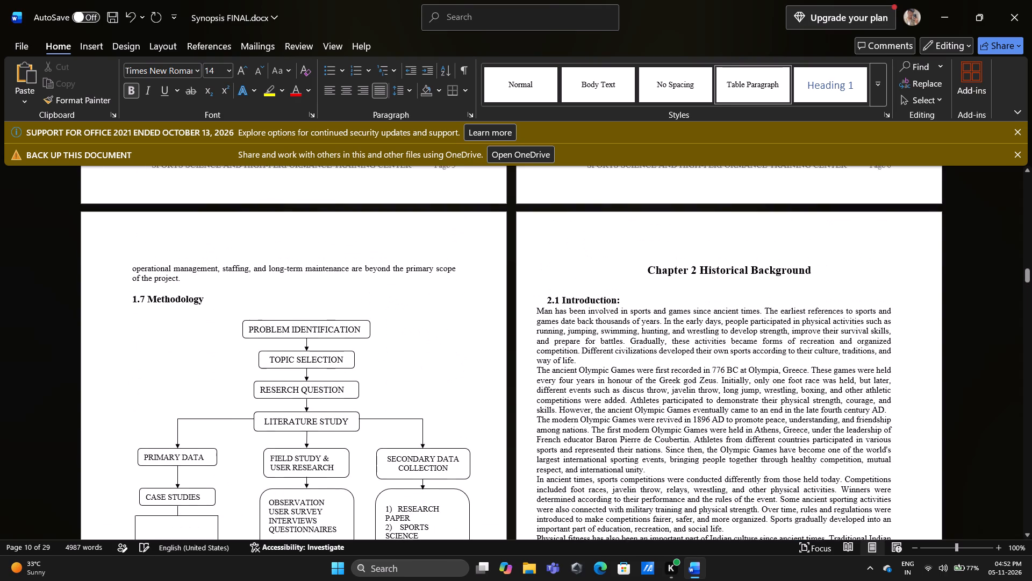
scroll(634, 336, "down", 12)
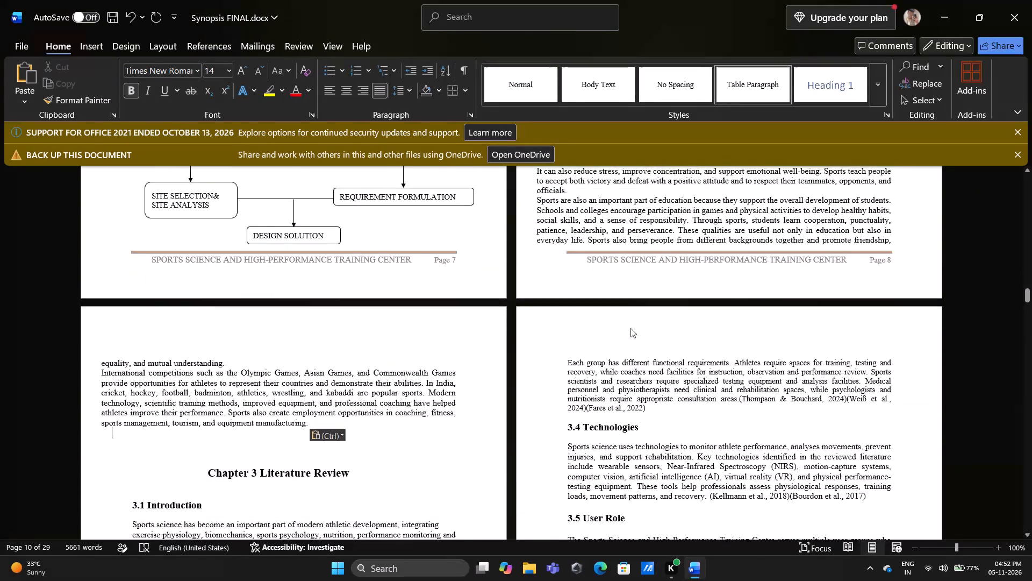
scroll(630, 328, "up", 11)
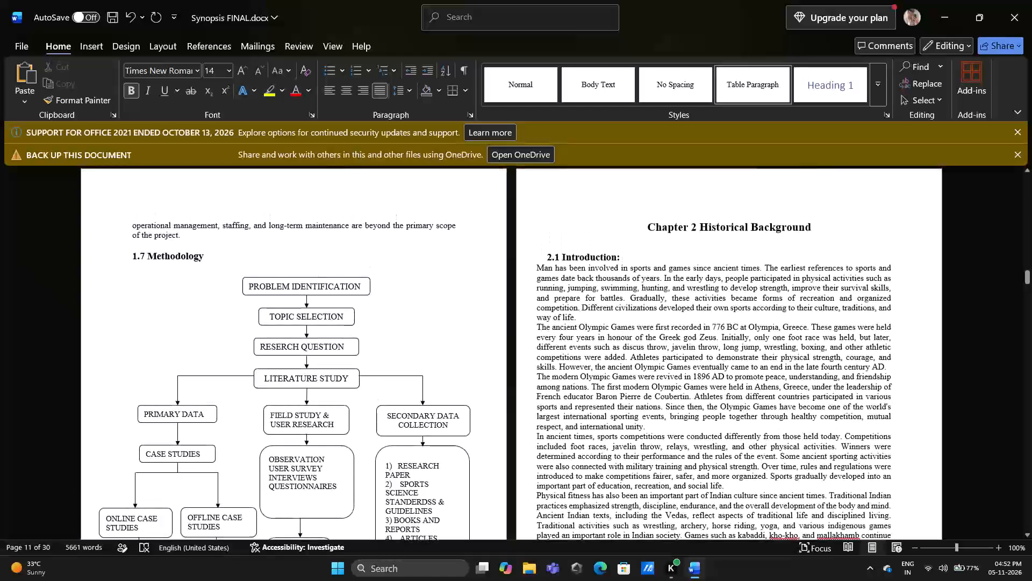
Undo the paste of the Chapter 2 body text below the "2.1 Introduction:" heading.
scroll(602, 309, "down", 11)
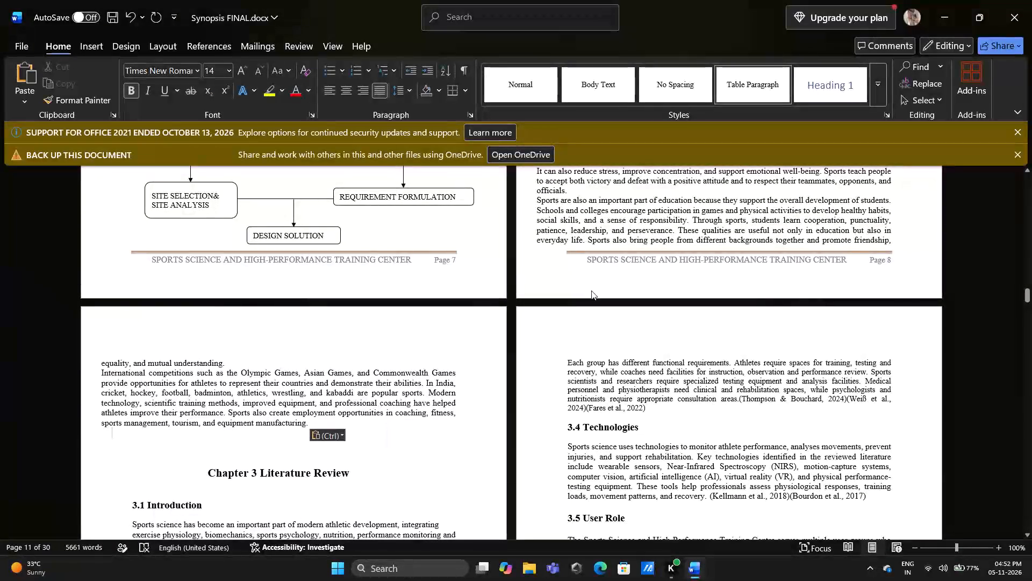
scroll(591, 290, "up", 5)
key("Escape")
scroll(592, 292, "up", 5)
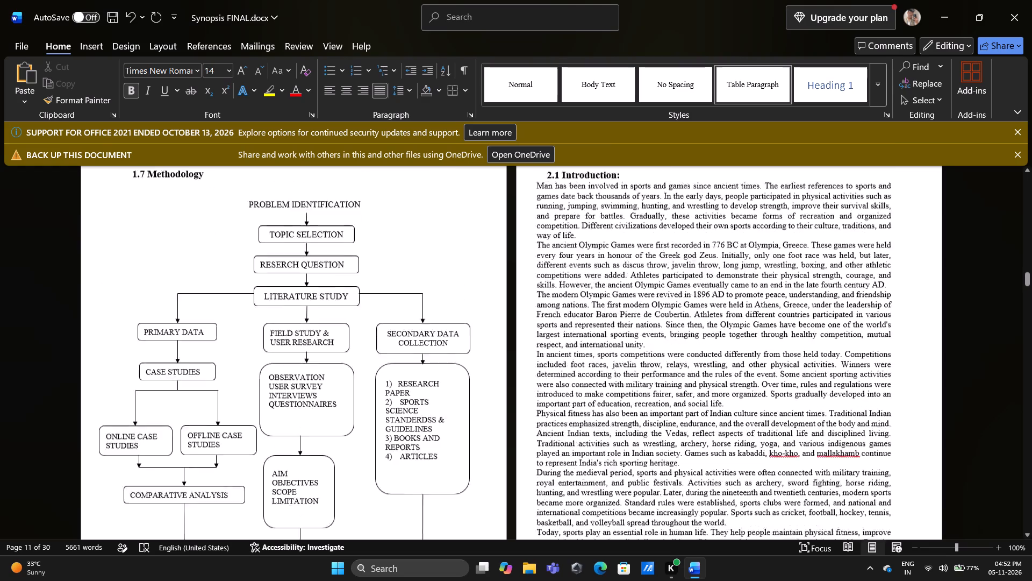
scroll(592, 292, "up", 4)
scroll(593, 293, "down", 7)
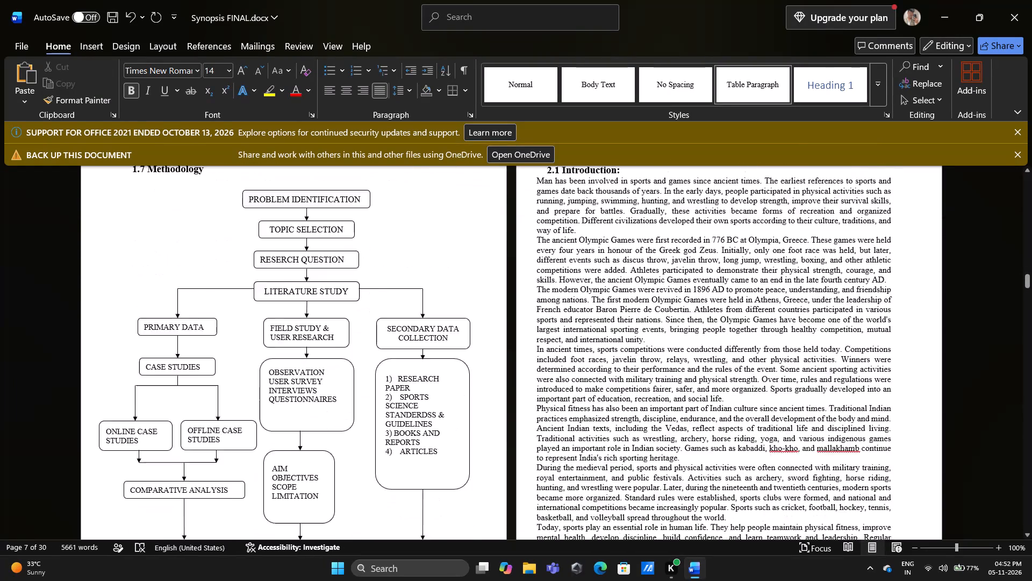
scroll(557, 288, "down", 1)
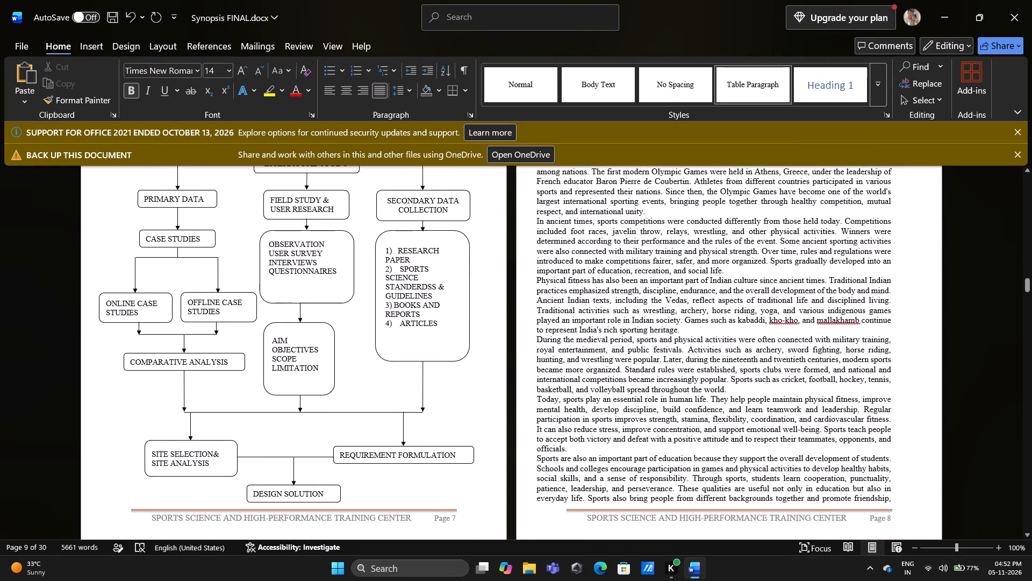
key("ctrl+z")
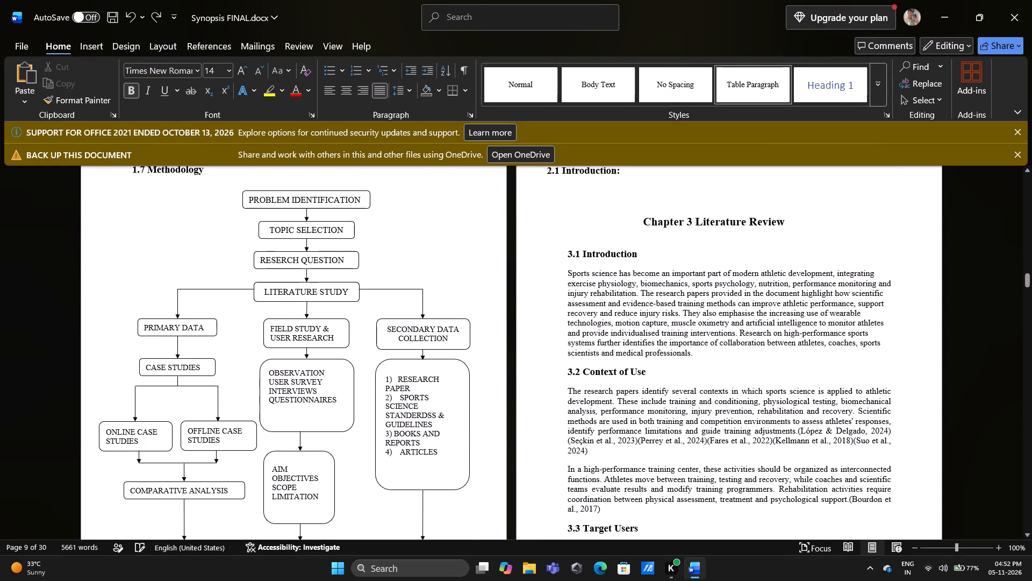
Remove the blank line above "3.1 Introduction" and insert a fresh one between it and the Chapter 3 title.
scroll(578, 349, "up", 4)
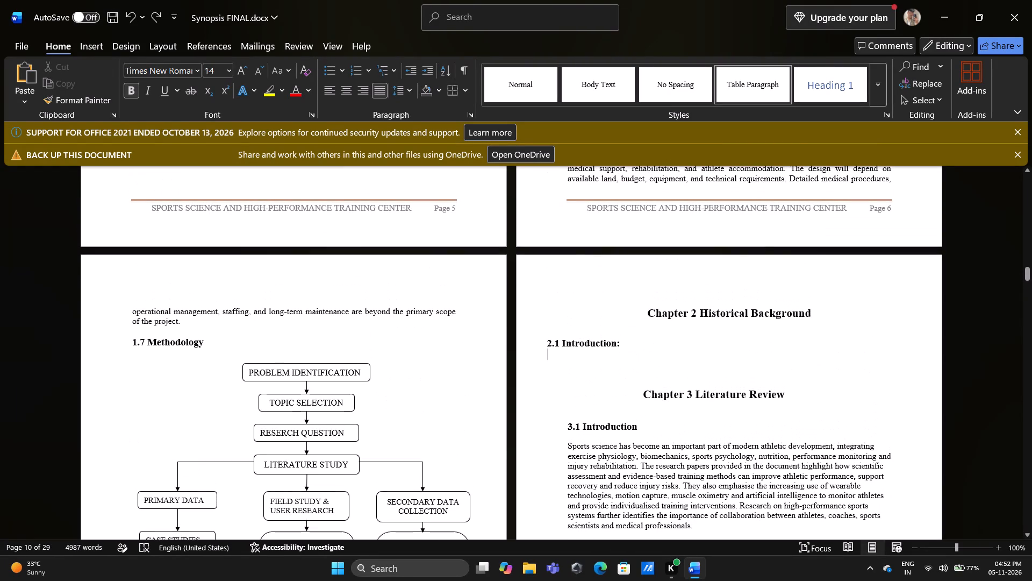
left_click(565, 430)
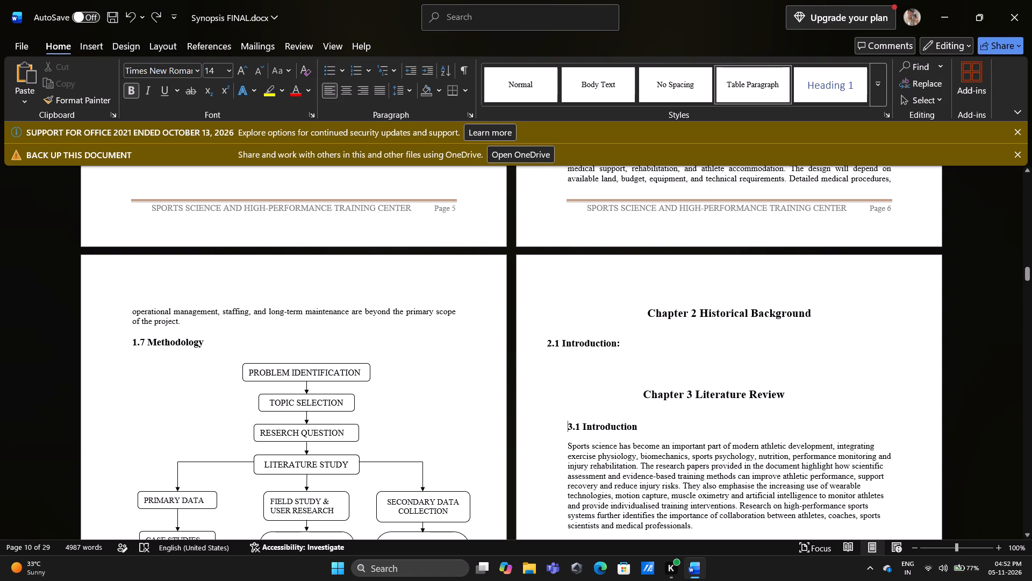
key("BackSpace")
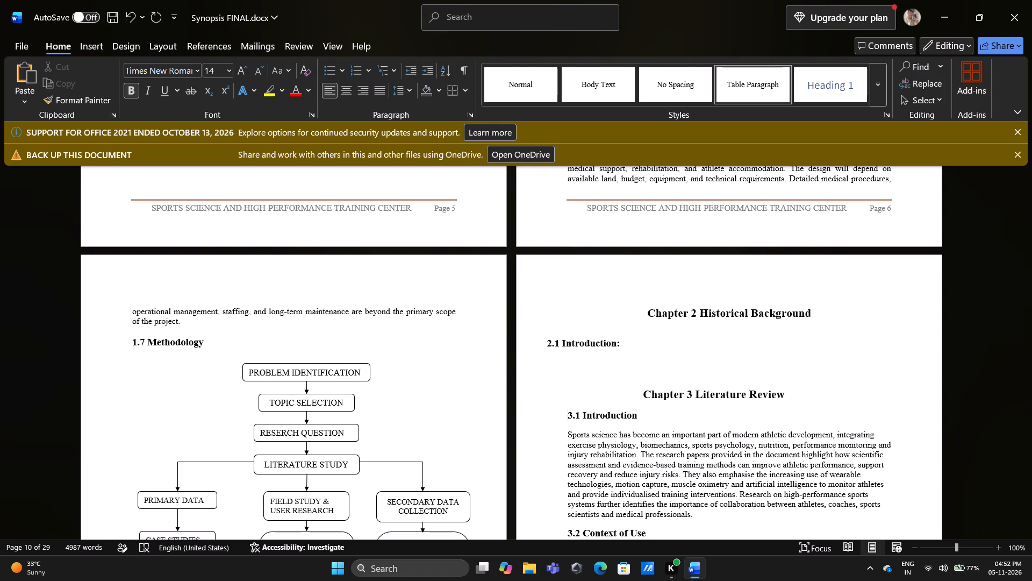
key("Return")
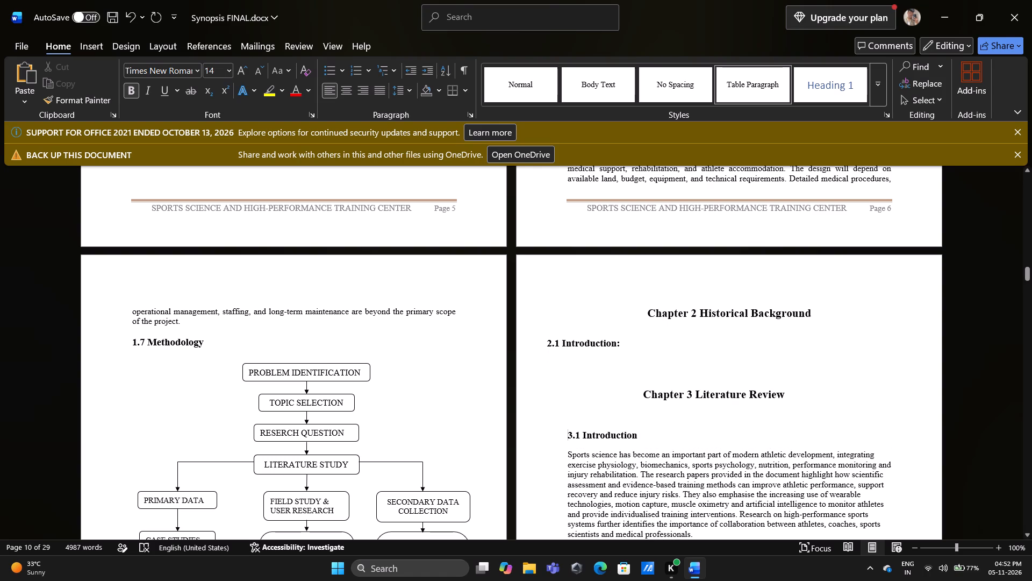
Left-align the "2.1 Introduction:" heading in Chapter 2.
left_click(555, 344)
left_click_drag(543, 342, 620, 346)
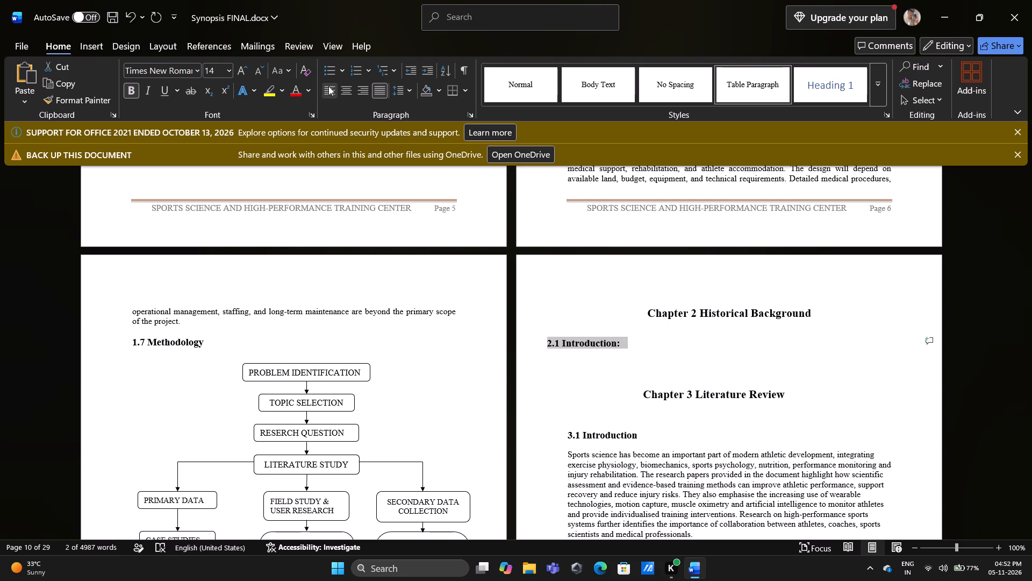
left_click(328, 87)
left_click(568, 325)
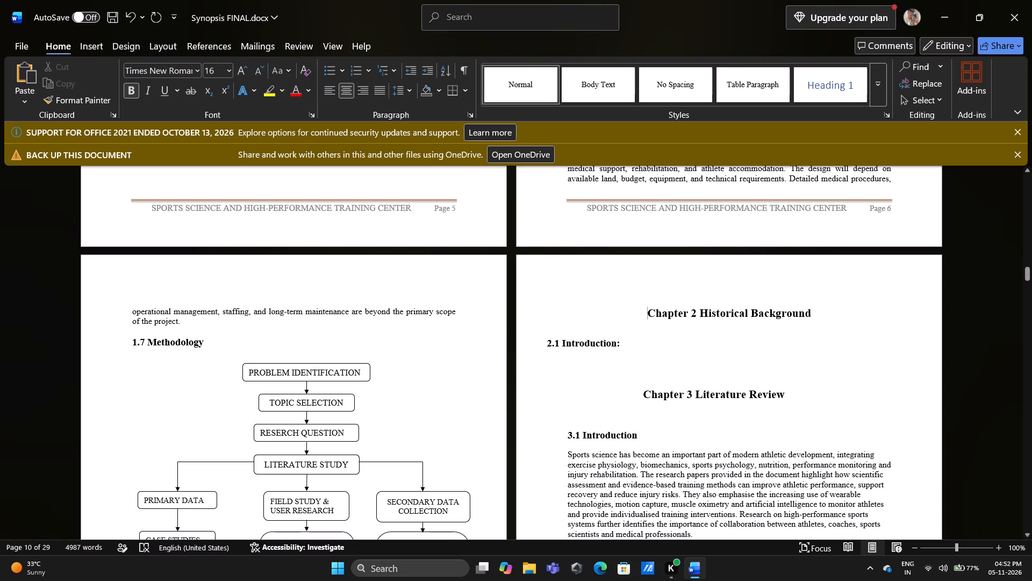
Compare the formatting and indent of the "2.1 Introduction:" heading with those of the "3.1 Introduction" heading.
scroll(596, 377, "down", 1)
left_click(570, 394)
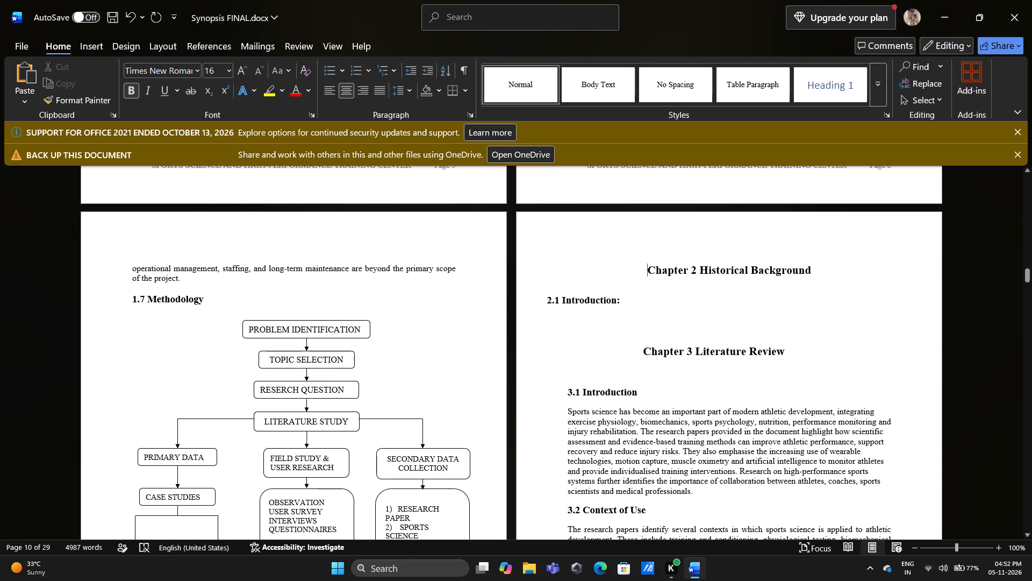
left_click(558, 303)
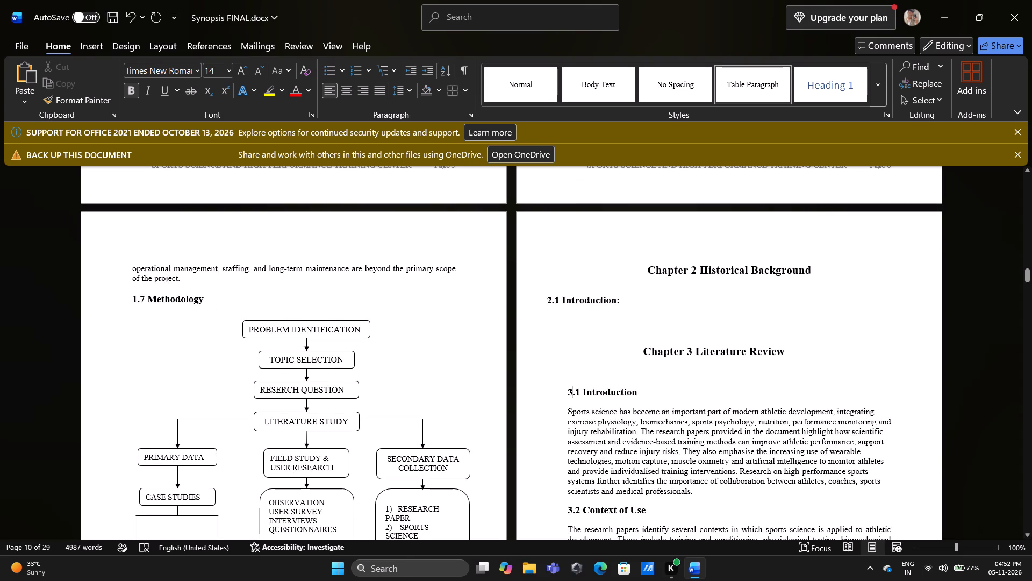
left_click_drag(545, 297, 614, 300)
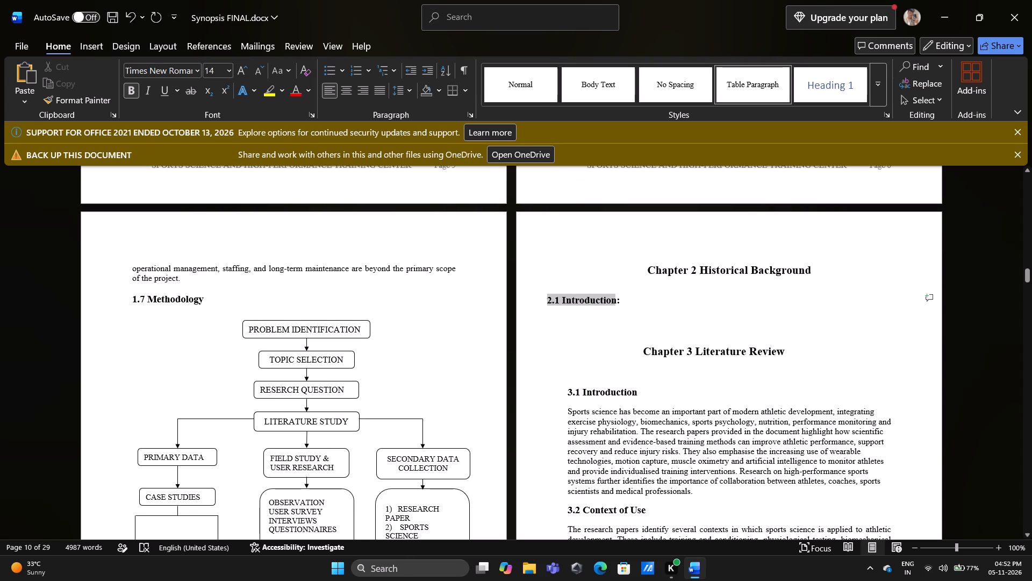
left_click_drag(614, 300, 627, 299)
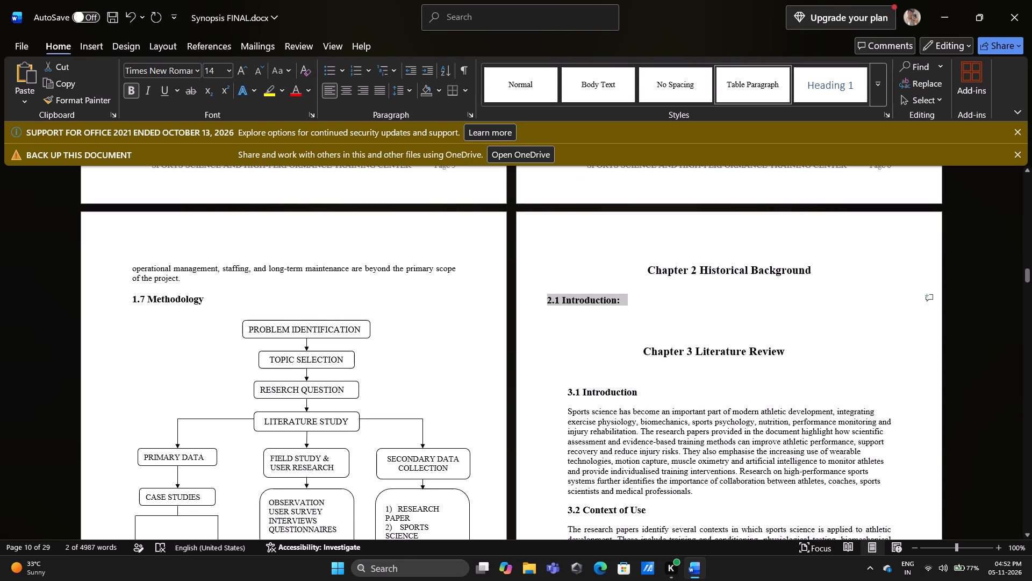
key("Escape")
left_click(603, 388)
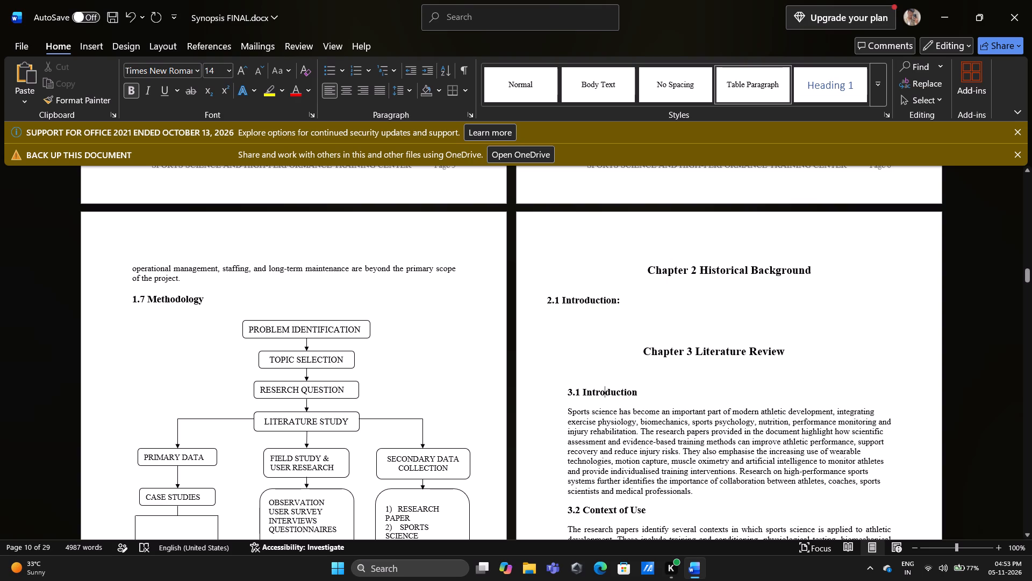
left_click_drag(548, 299, 623, 302)
left_click(592, 326)
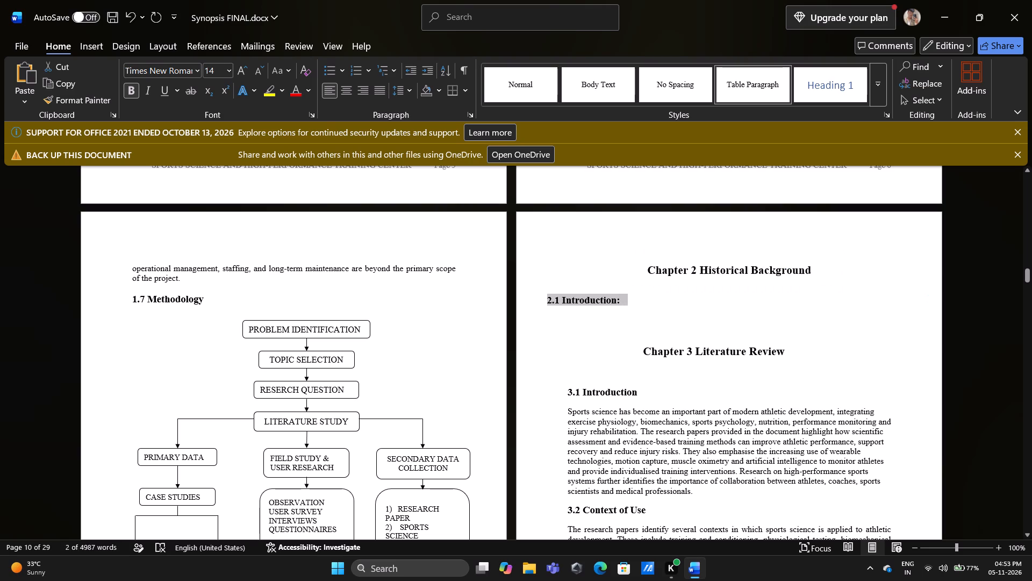
left_click_drag(564, 391, 637, 390)
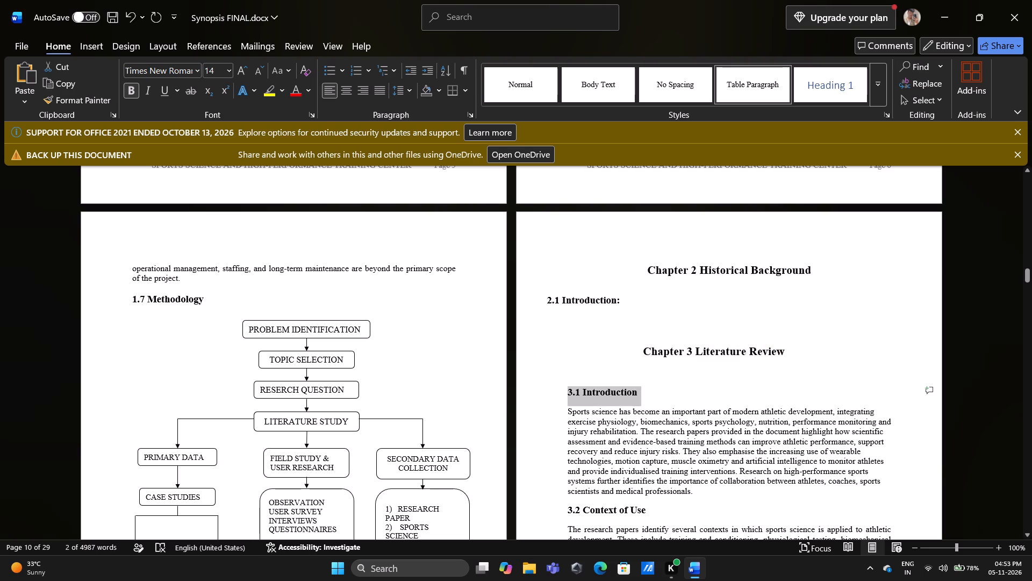
left_click_drag(549, 300, 628, 303)
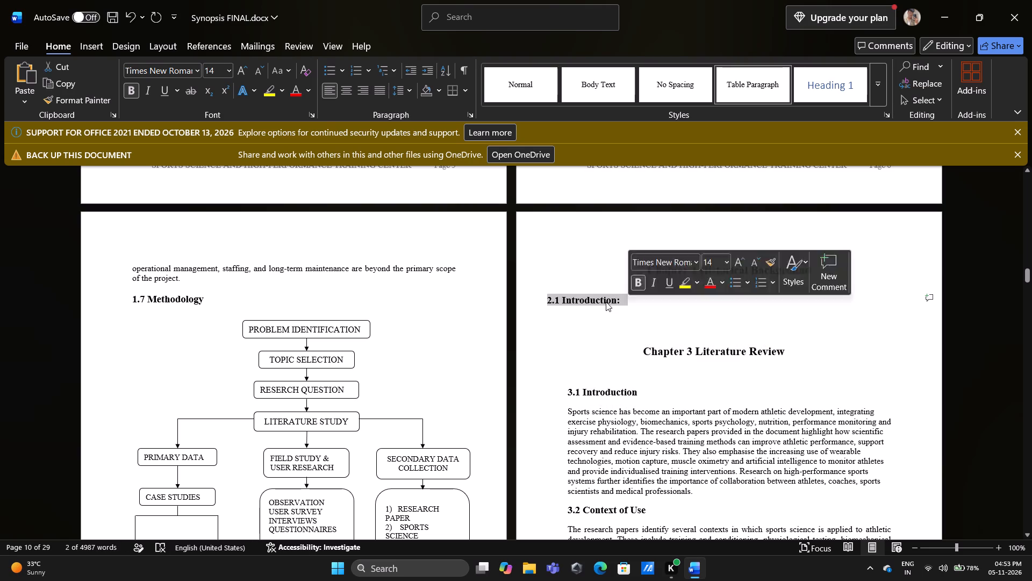
left_click(568, 361)
Check the heading and paragraph layout on the pages from Chapter 1 through the start of Chapter 3.
scroll(561, 337, "down", 2)
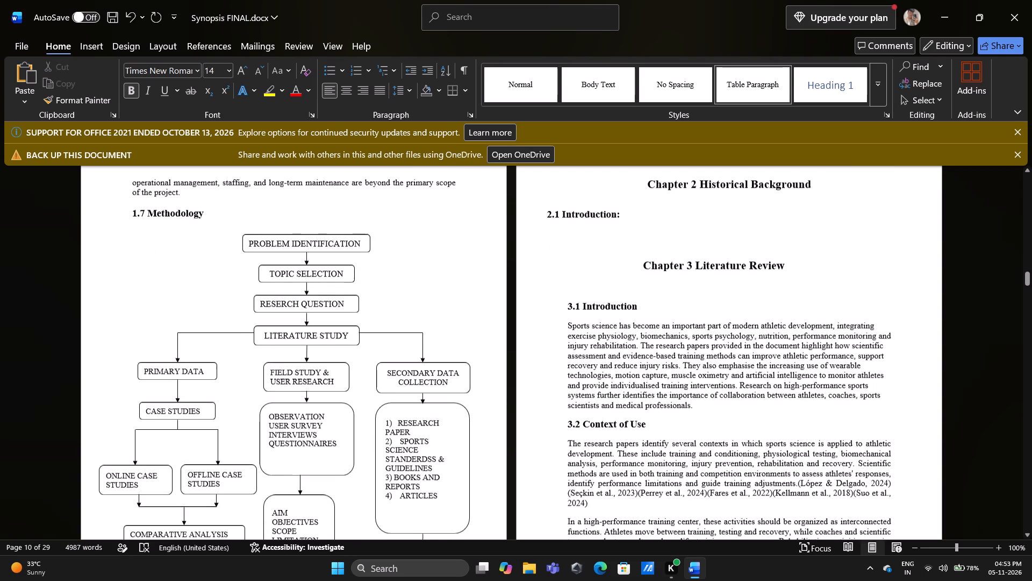
scroll(561, 337, "up", 3)
scroll(563, 336, "down", 5)
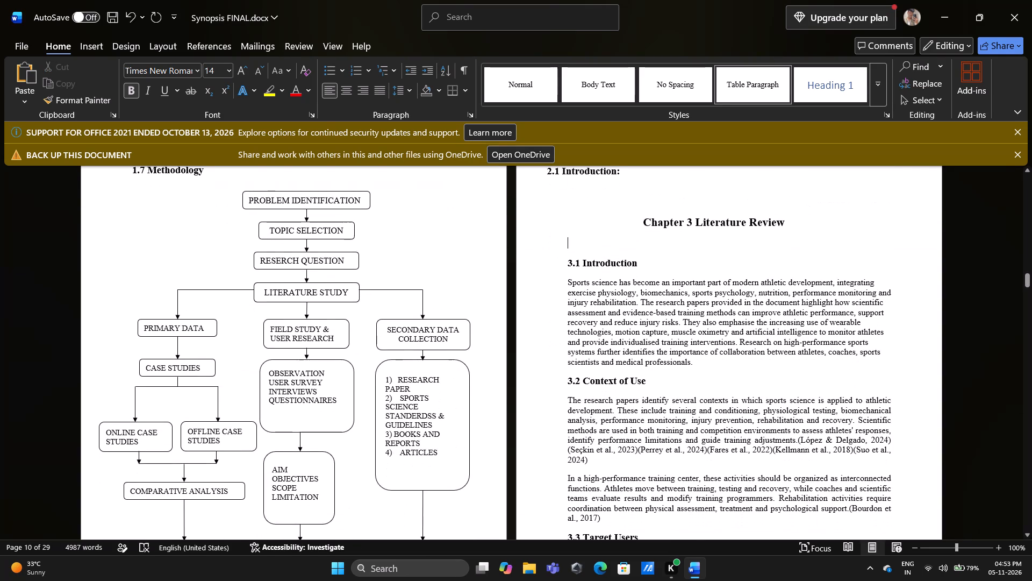
scroll(563, 336, "down", 1)
scroll(563, 336, "up", 15)
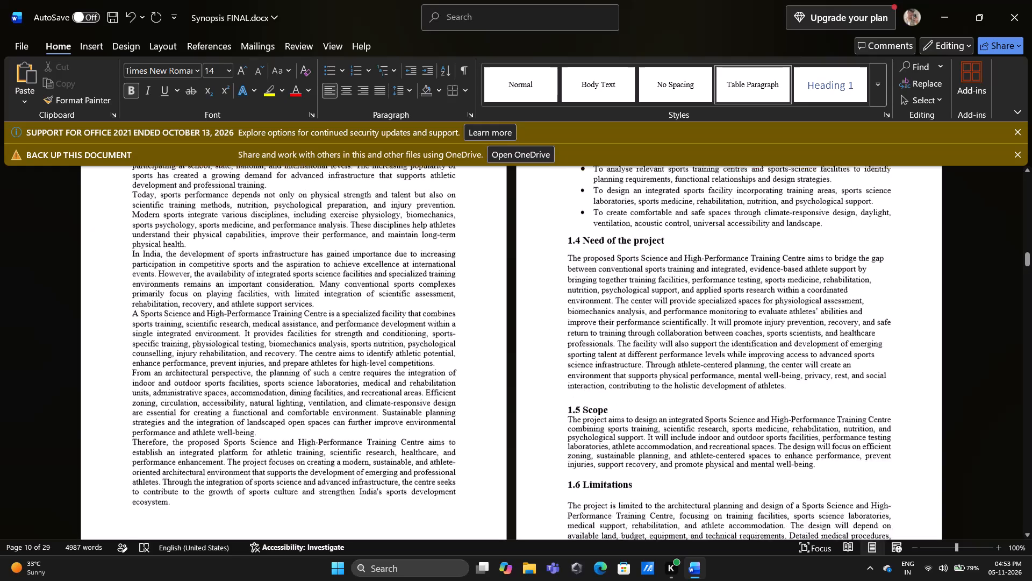
scroll(563, 336, "down", 11)
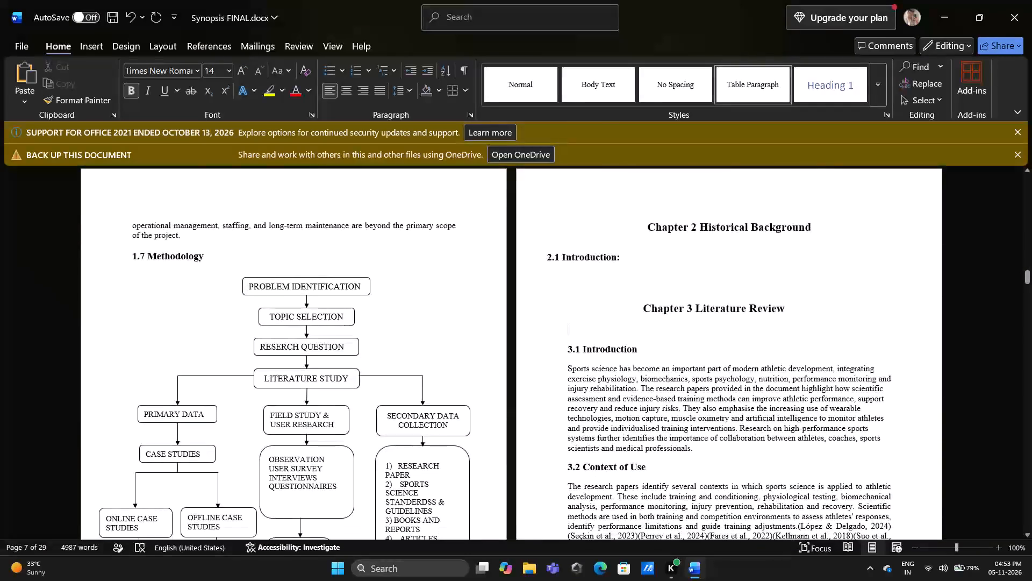
Paste the Chapter 2 body text after "2.1 Introduction:" and separate it from the heading with a blank line.
left_click(636, 258)
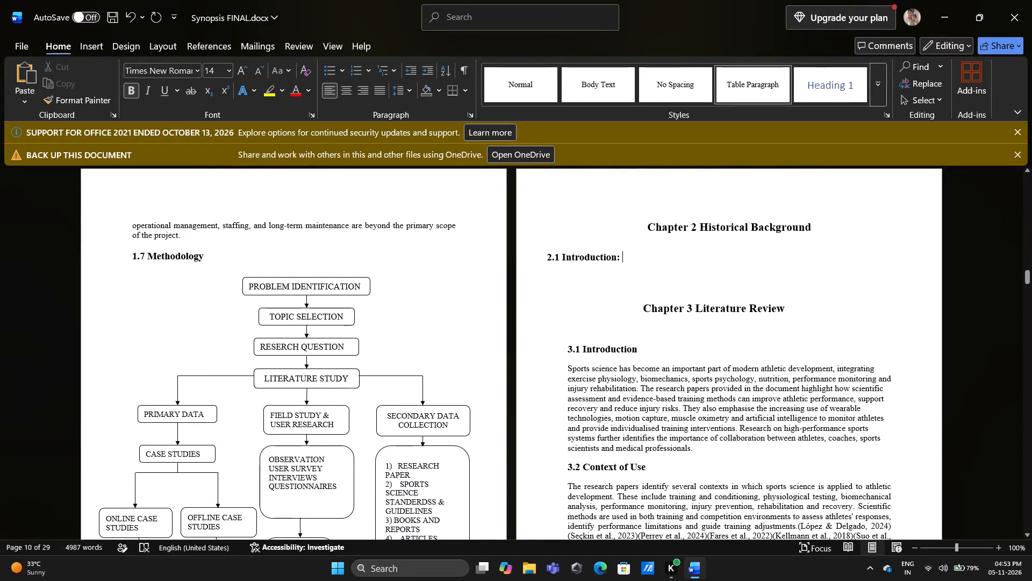
key("ctrl+v")
scroll(561, 371, "up", 7)
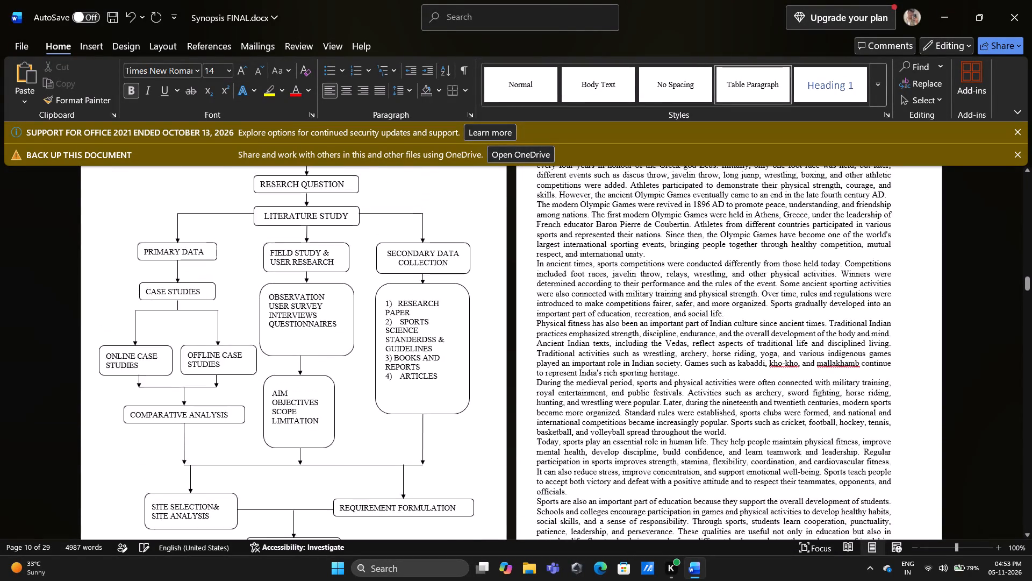
scroll(561, 371, "up", 3)
left_click(613, 310)
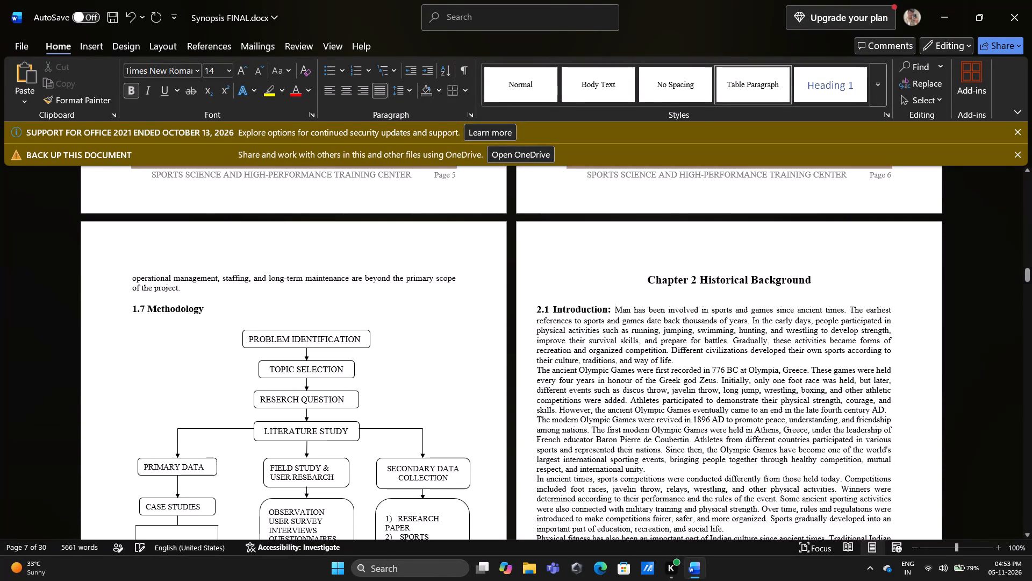
key("Return")
key("Return")
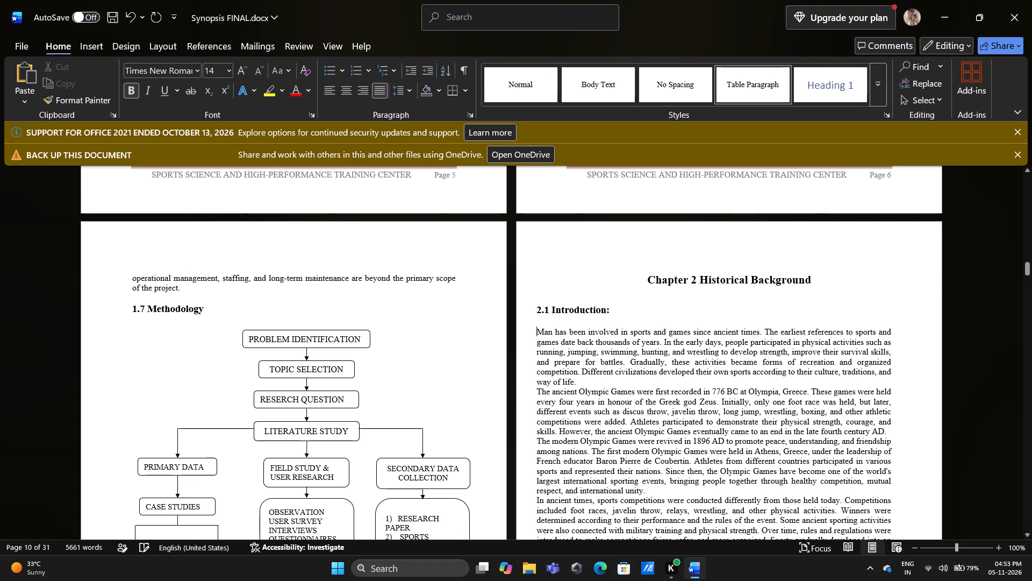
Indent the "2.1 Introduction:" heading in Chapter 2 by adding leading spaces before its number.
scroll(544, 311, "down", 11)
scroll(552, 306, "up", 11)
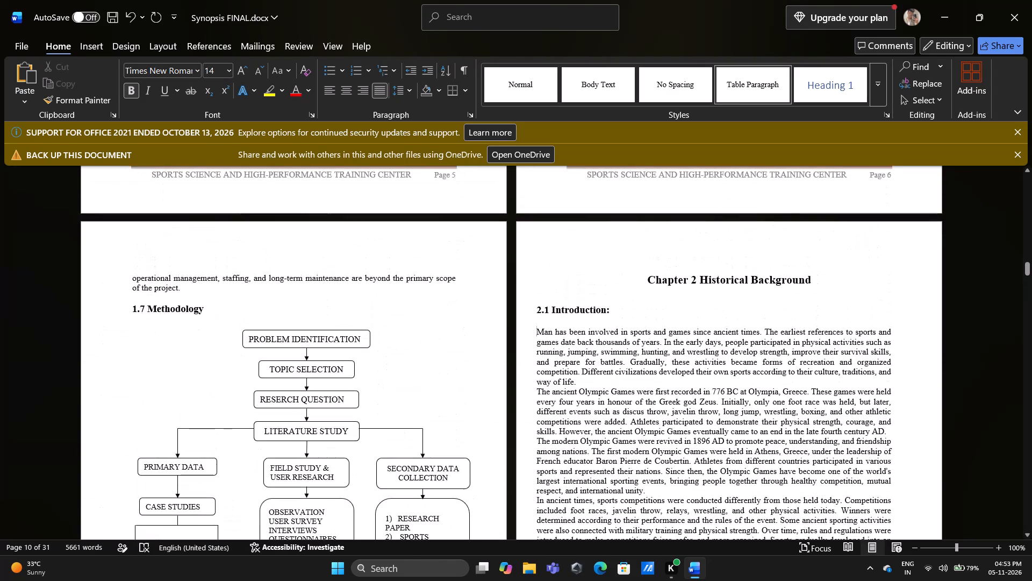
left_click_drag(535, 309, 618, 310)
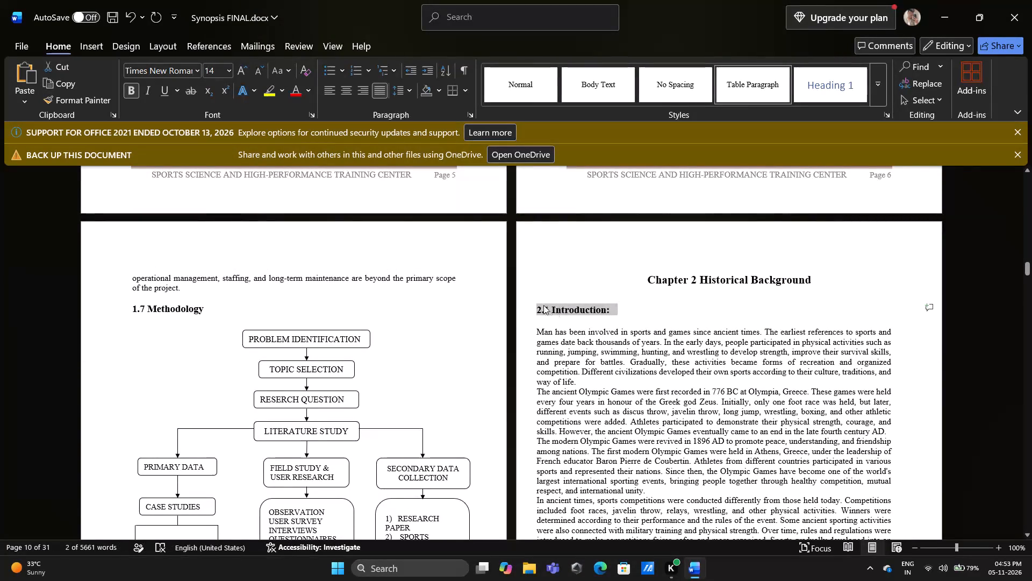
left_click(543, 305)
left_click(538, 308)
key("space")
key("space")
key("space")
key("space")
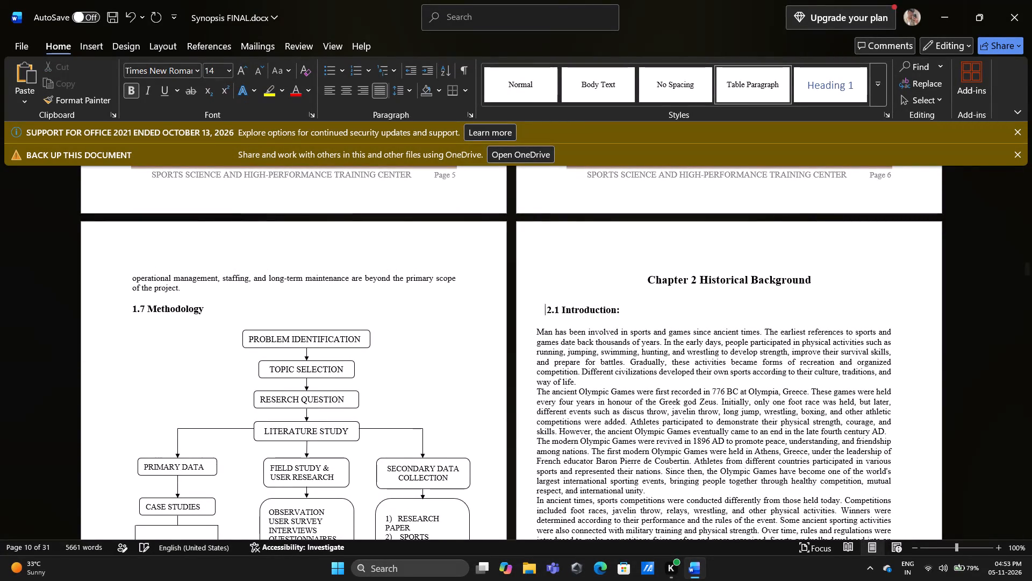
scroll(547, 315, "down", 12)
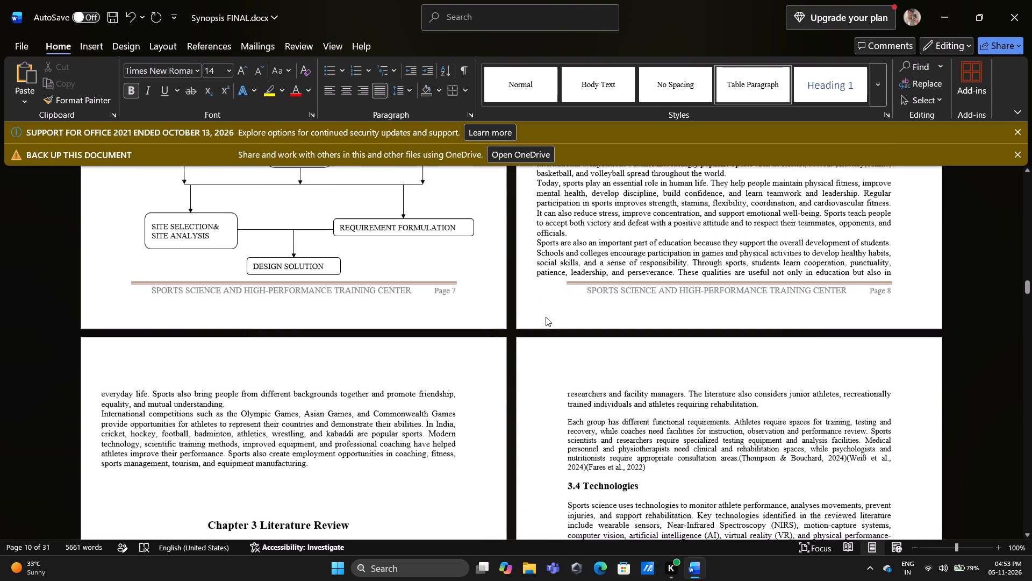
scroll(546, 317, "up", 12)
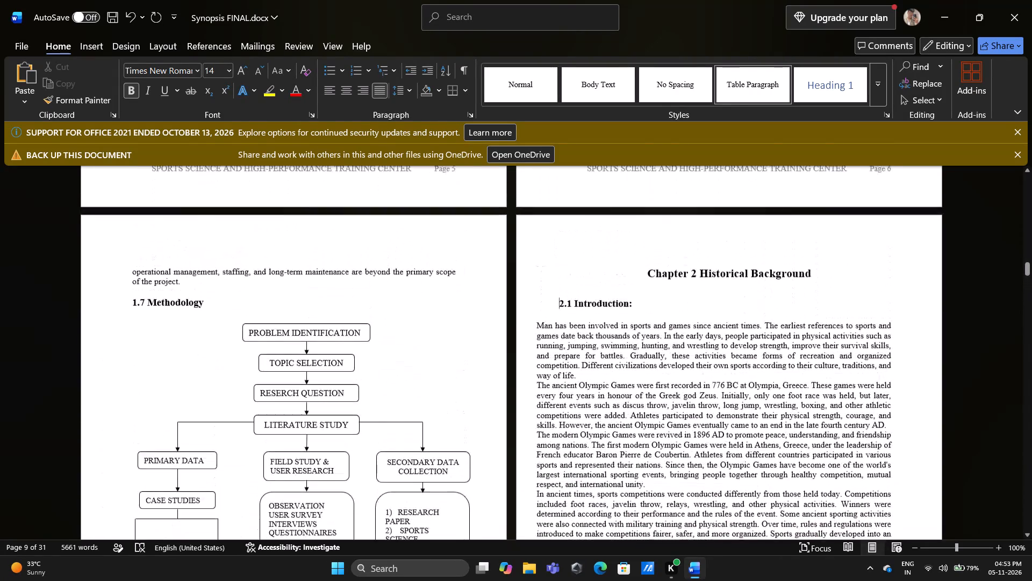
key("space")
key("space")
key("space")
Replace the "2.1 Introduction:" heading in Chapter 2 with a copy of the "3.4 Technologies" heading.
scroll(546, 317, "down", 11)
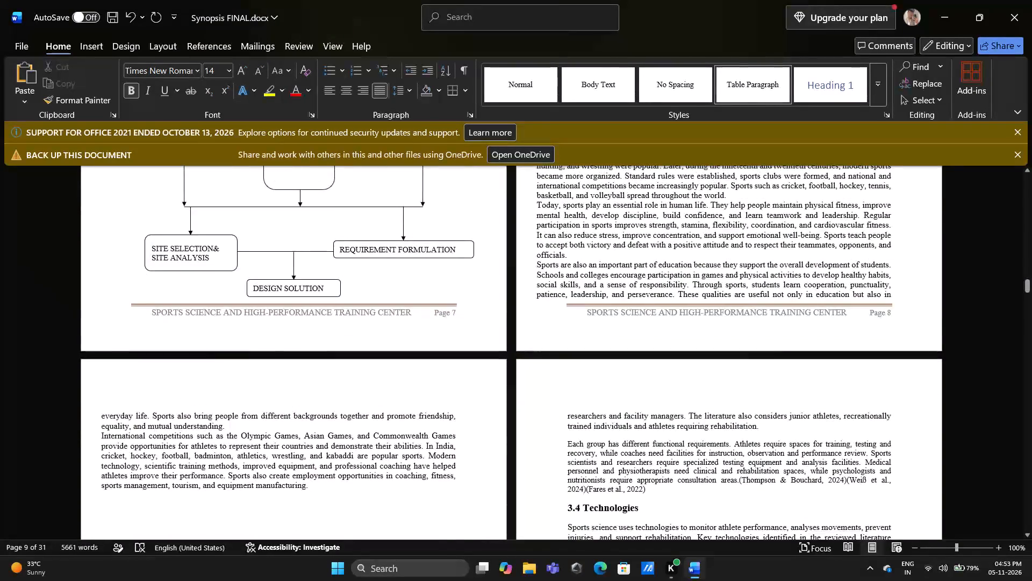
scroll(555, 356, "down", 2)
triple_click(601, 419)
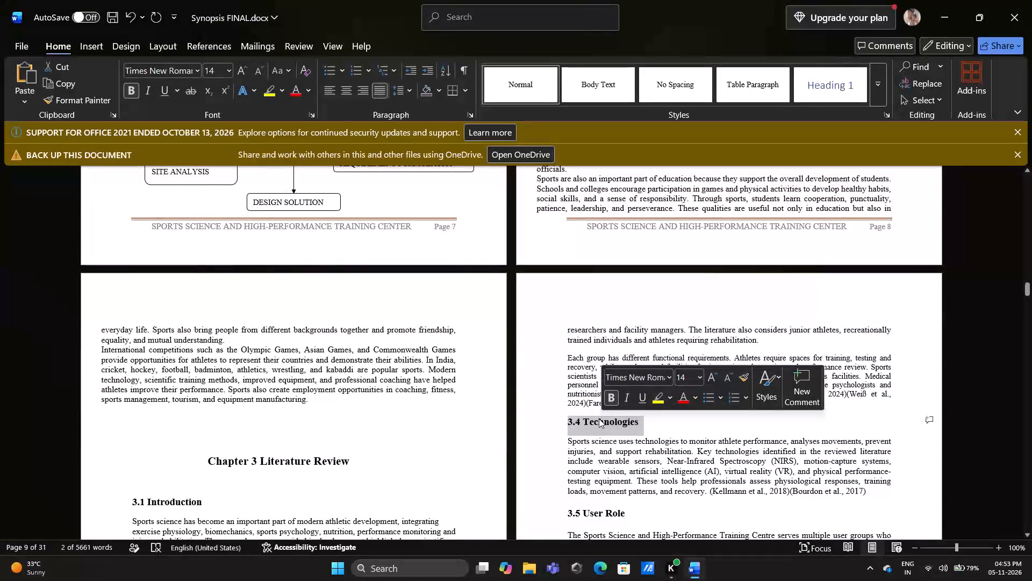
key("ctrl+c")
scroll(579, 428, "up", 9)
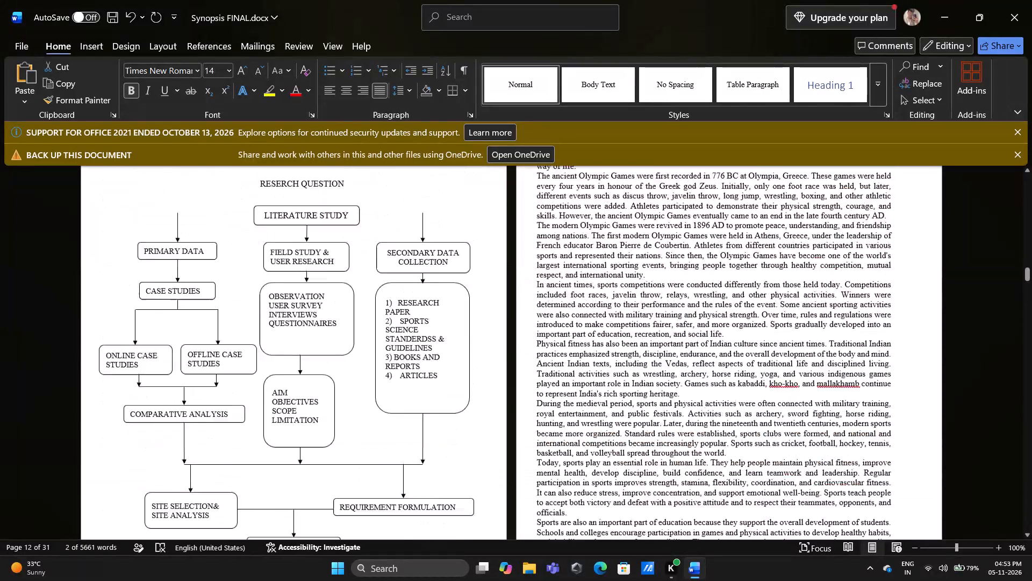
scroll(579, 428, "up", 6)
triple_click(580, 395)
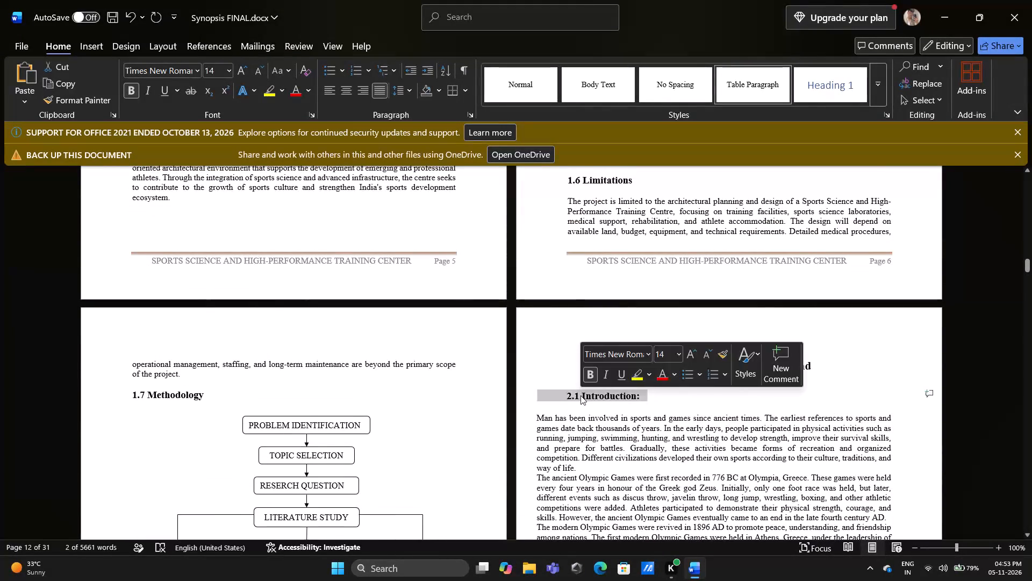
key("ctrl+v")
Renumber and retitle the pasted Chapter 2 heading so that it reads "2.1 Introduction".
left_click(579, 406)
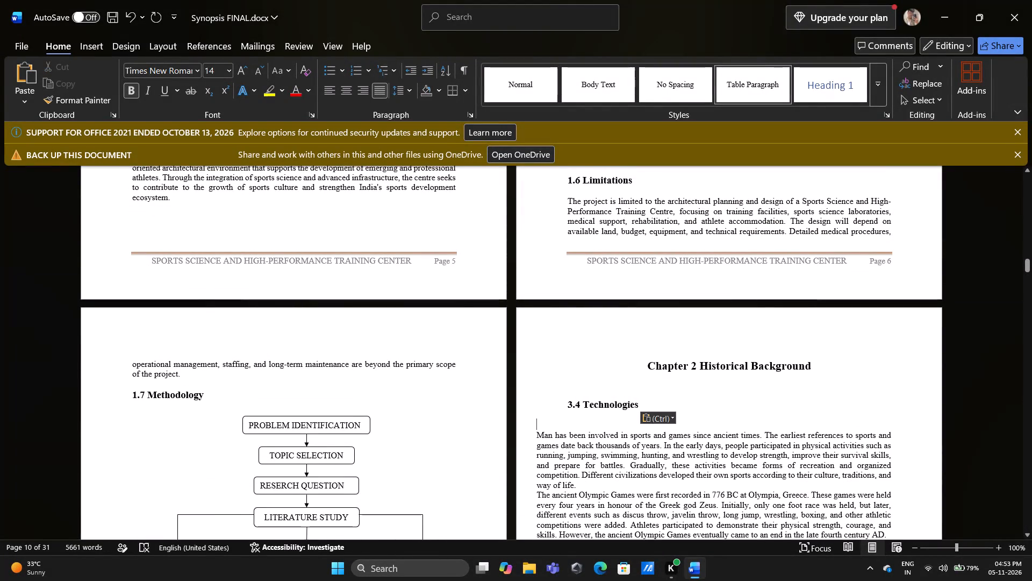
key("BackSpace")
key("BackSpace")
key("BackSpace")
type("2.1")
left_click_drag(639, 403, 589, 406)
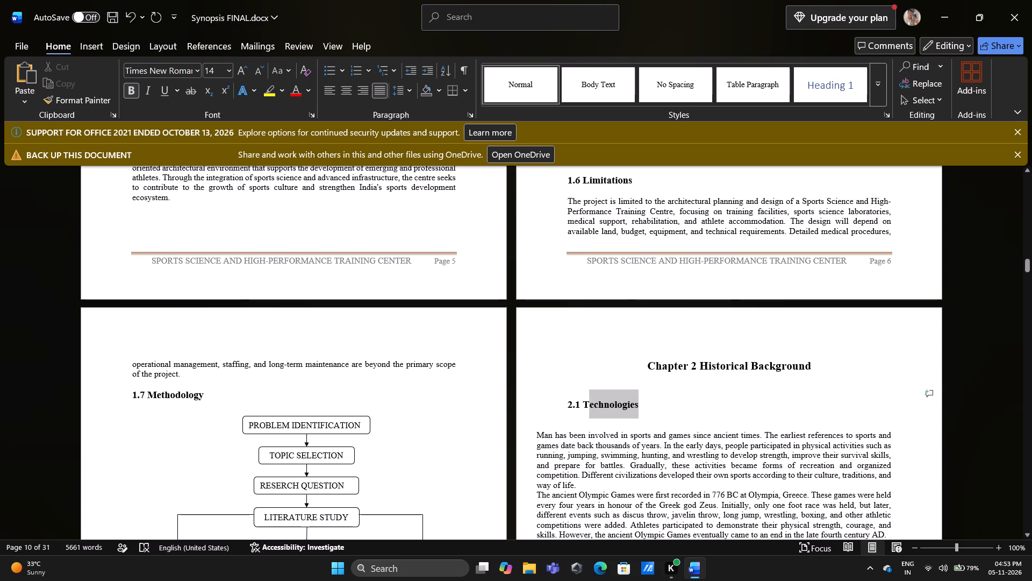
left_click_drag(589, 406, 583, 409)
key("BackSpace")
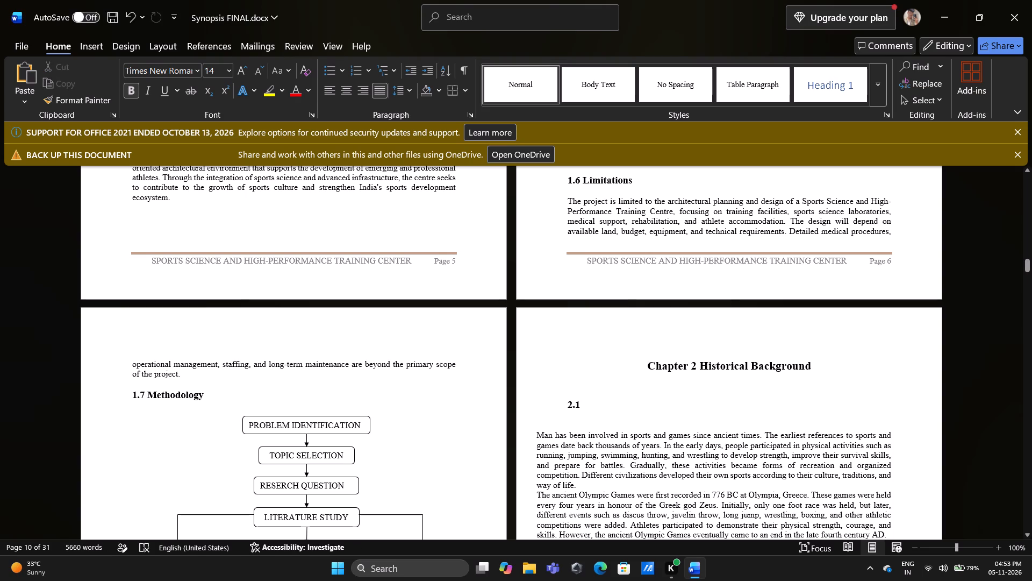
type("ntroduction")
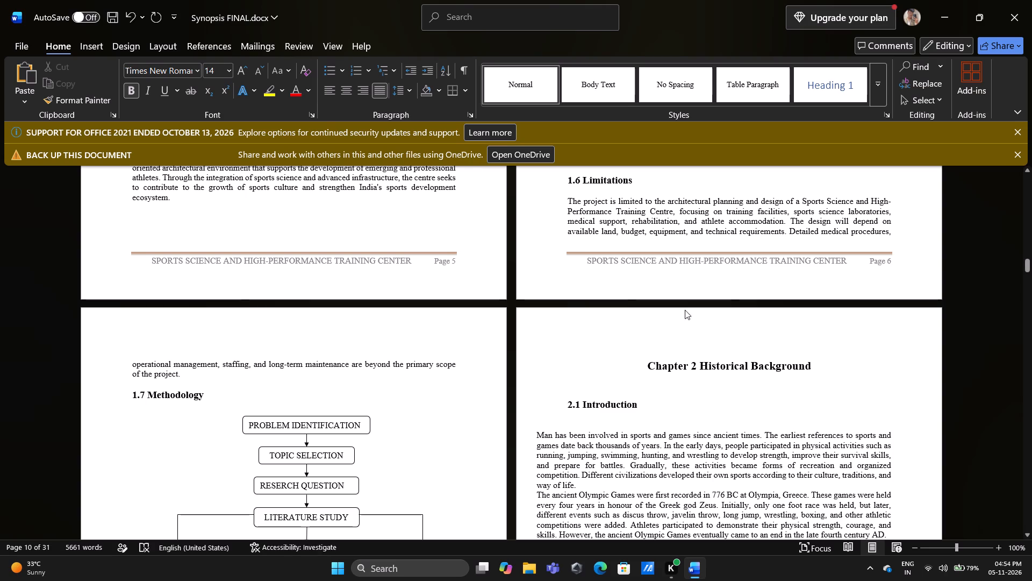
Check the page flow into Chapter 3 and add a blank line below the "2.1 Introduction" heading.
scroll(644, 344, "down", 15)
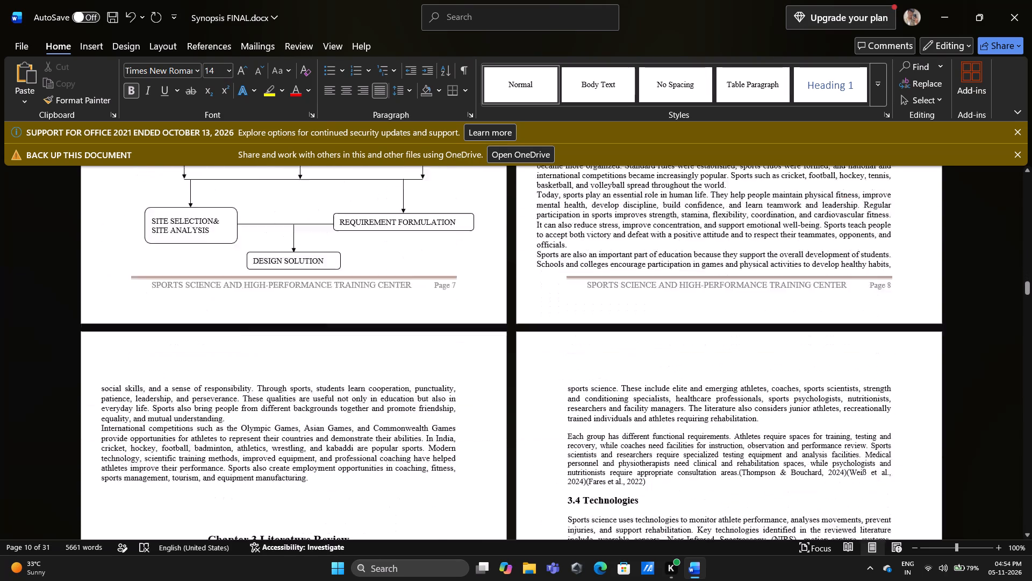
scroll(644, 345, "down", 1)
scroll(644, 345, "up", 2)
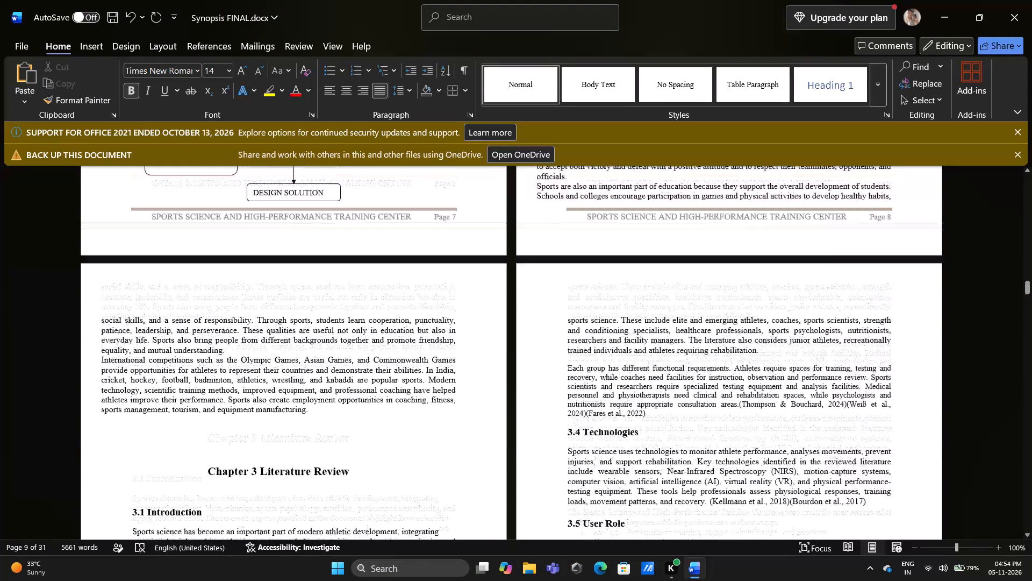
scroll(644, 345, "up", 14)
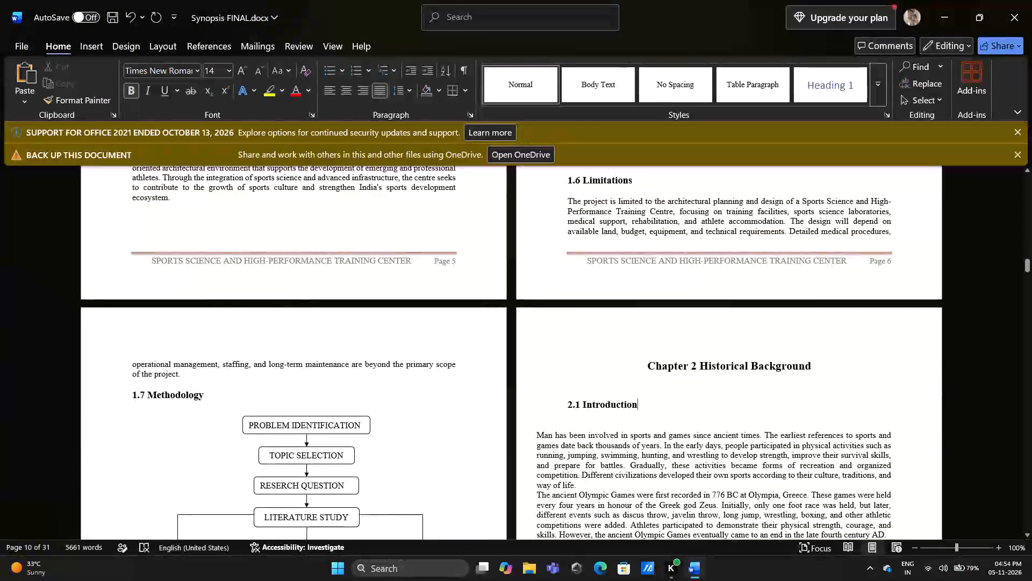
key("Return")
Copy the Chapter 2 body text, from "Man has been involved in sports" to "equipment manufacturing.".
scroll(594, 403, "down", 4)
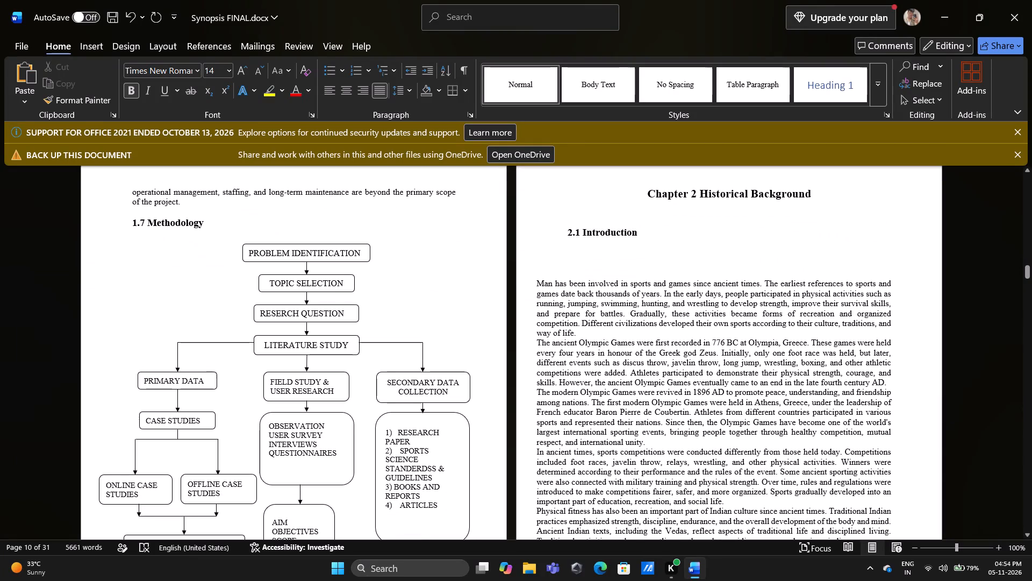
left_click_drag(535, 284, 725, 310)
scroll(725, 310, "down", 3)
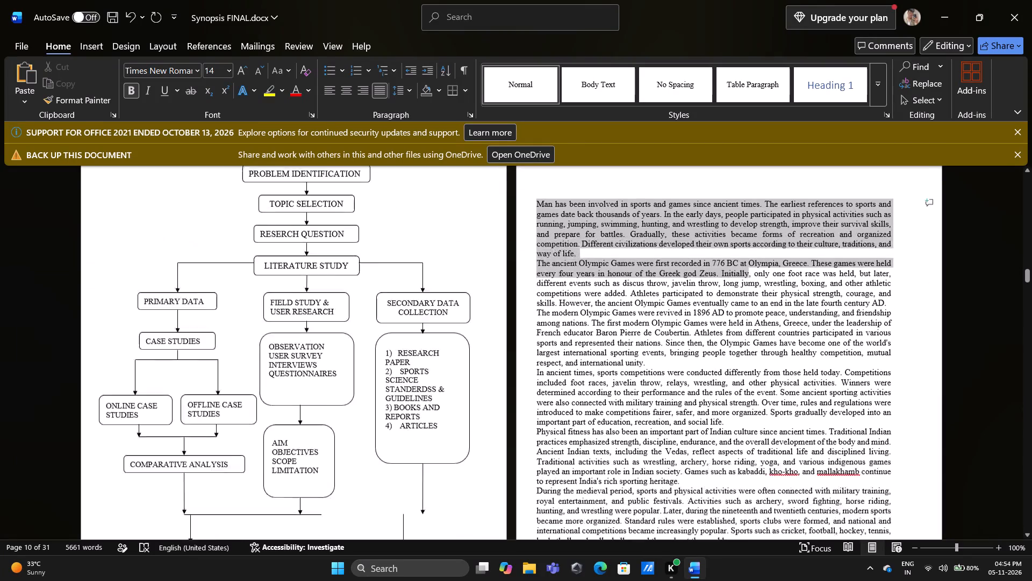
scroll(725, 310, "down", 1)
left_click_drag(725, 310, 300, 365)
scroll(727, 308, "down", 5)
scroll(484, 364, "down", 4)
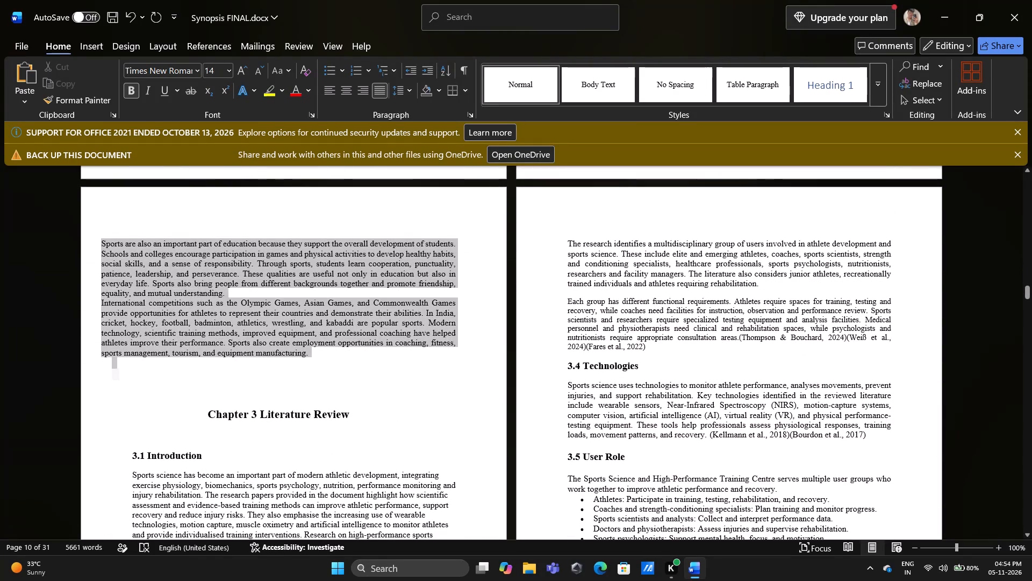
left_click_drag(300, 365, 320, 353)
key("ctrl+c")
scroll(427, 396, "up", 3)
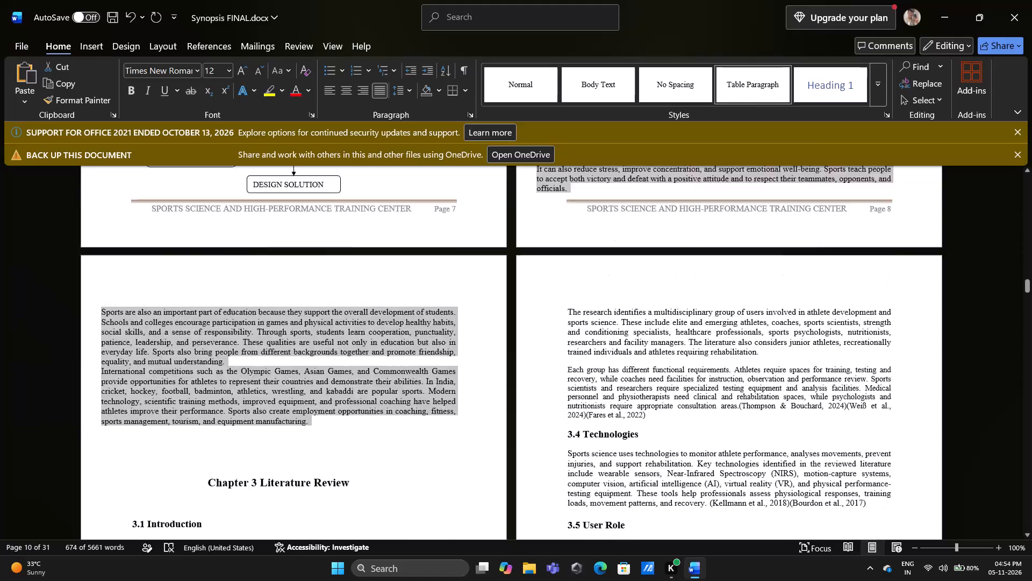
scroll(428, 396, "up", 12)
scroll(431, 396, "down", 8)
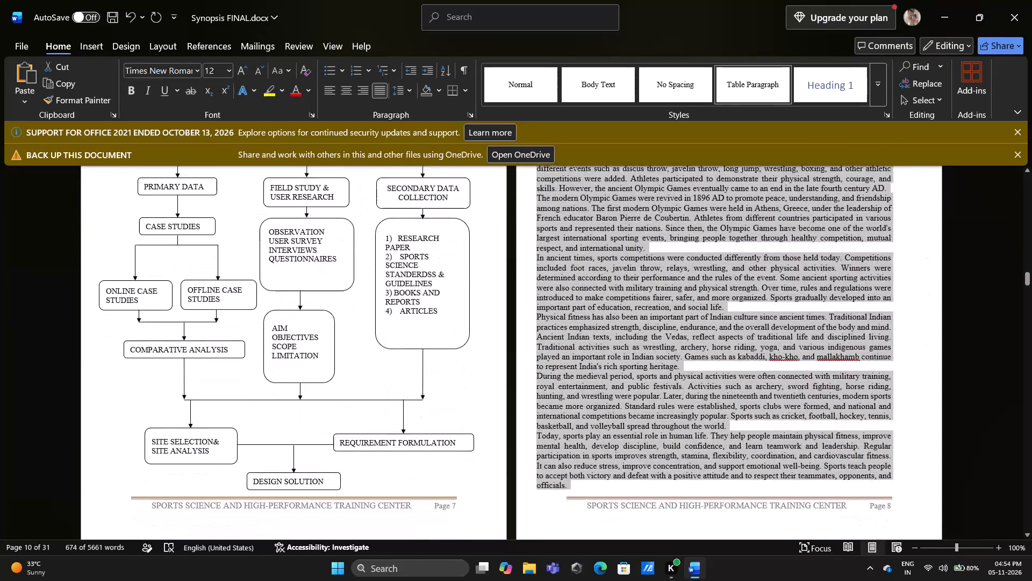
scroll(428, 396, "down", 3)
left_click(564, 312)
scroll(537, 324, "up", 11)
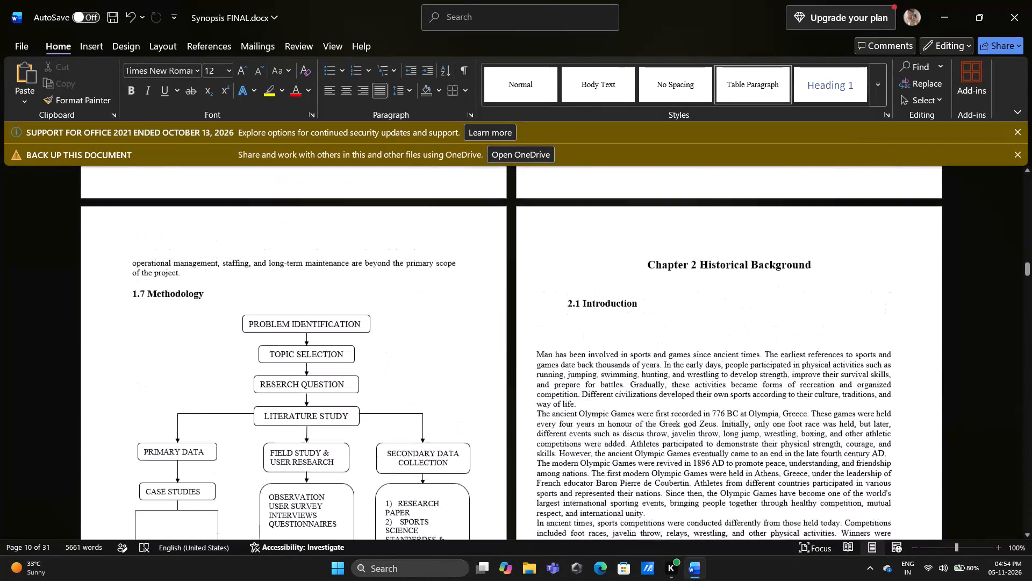
Cut the whole Chapter 2 body text and paste it on a new line directly below the "2.1 Introduction" heading.
left_click_drag(536, 370, 800, 313)
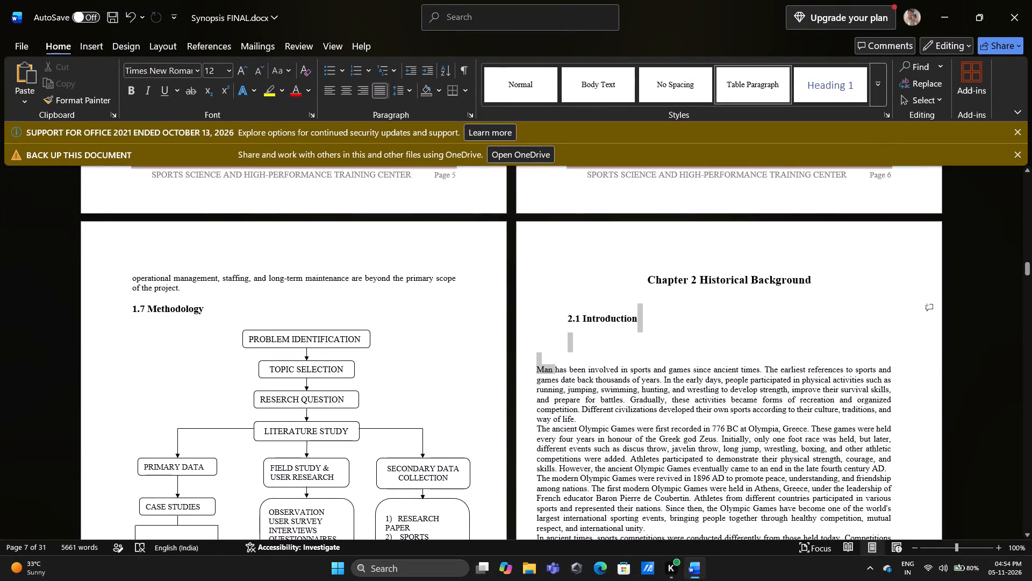
left_click_drag(800, 313, 414, 423)
scroll(801, 313, "down", 13)
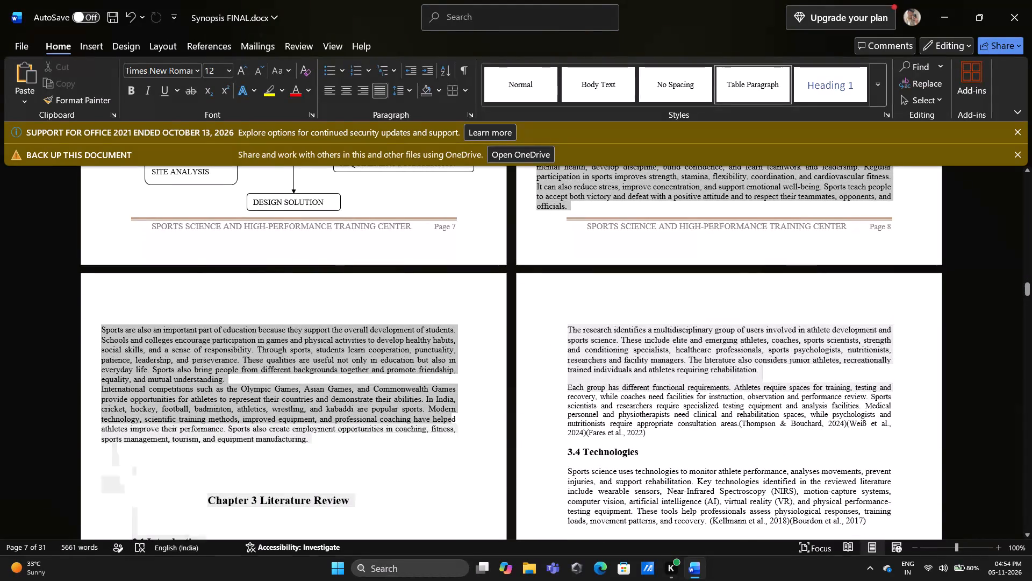
left_click_drag(414, 423, 312, 439)
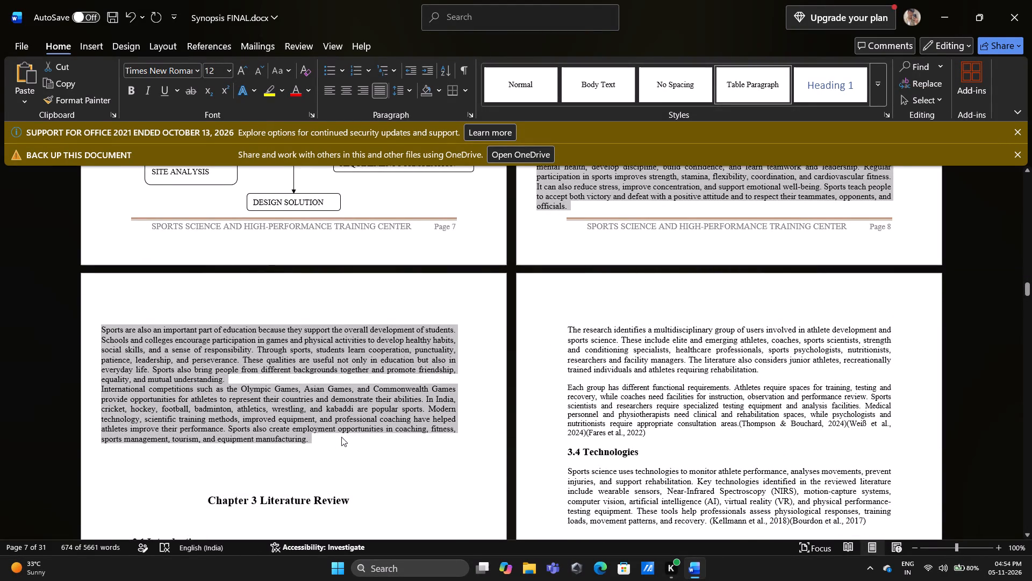
key("ctrl+x")
scroll(592, 303, "up", 2)
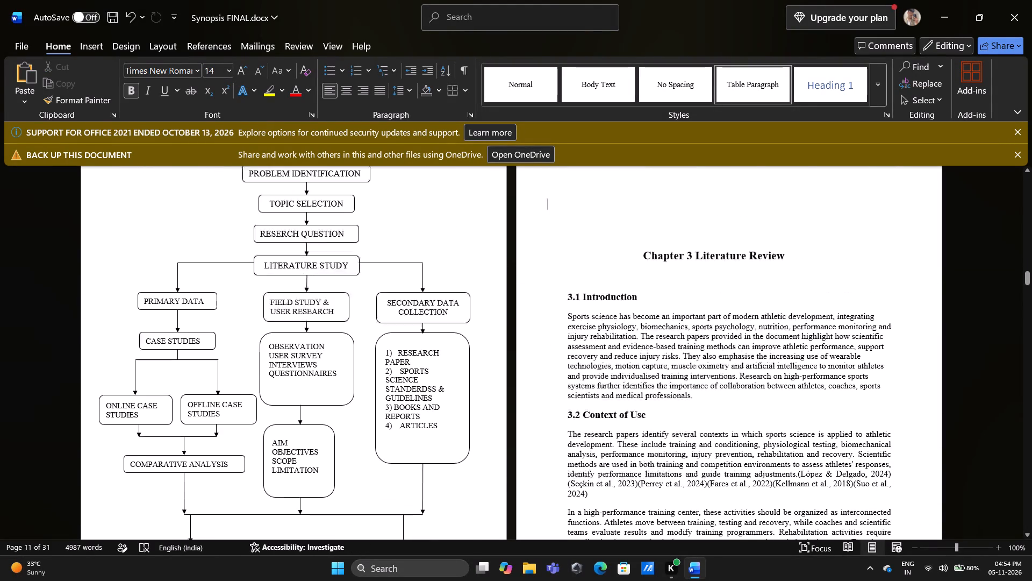
left_click(649, 211)
key("Return")
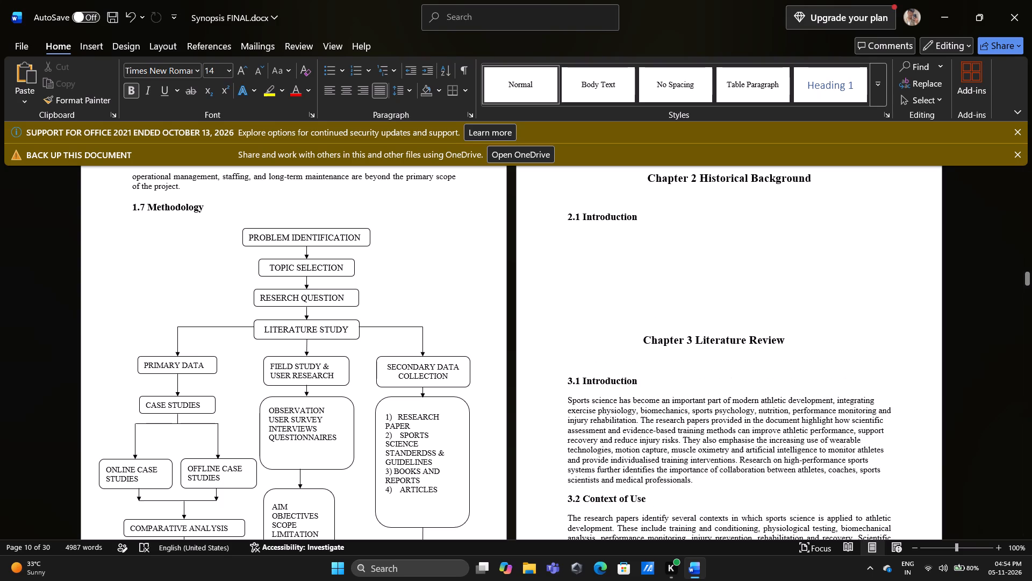
key("ctrl+v")
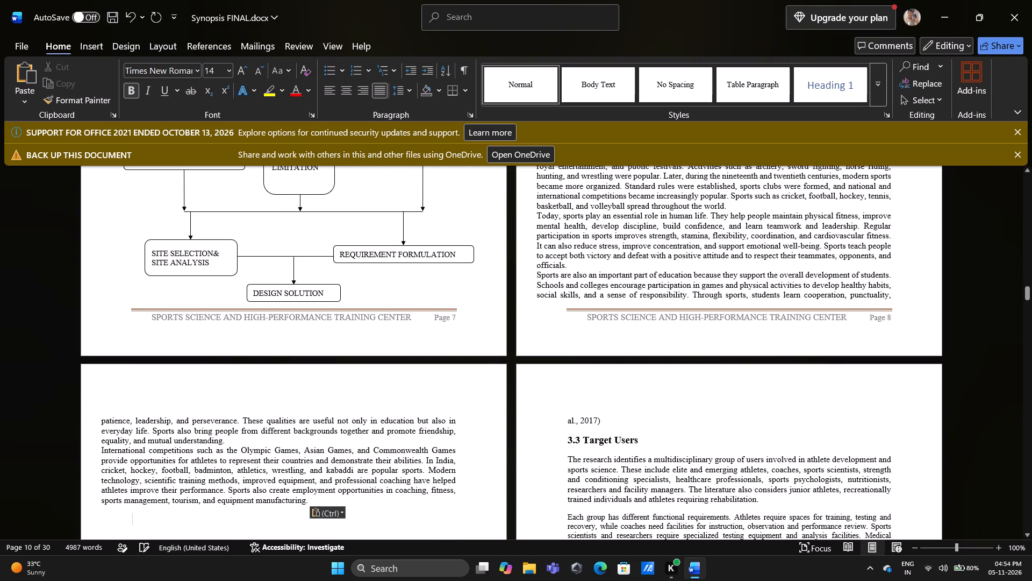
Left-align the empty paragraph that follows the Chapter 2 body text.
scroll(633, 249, "up", 4)
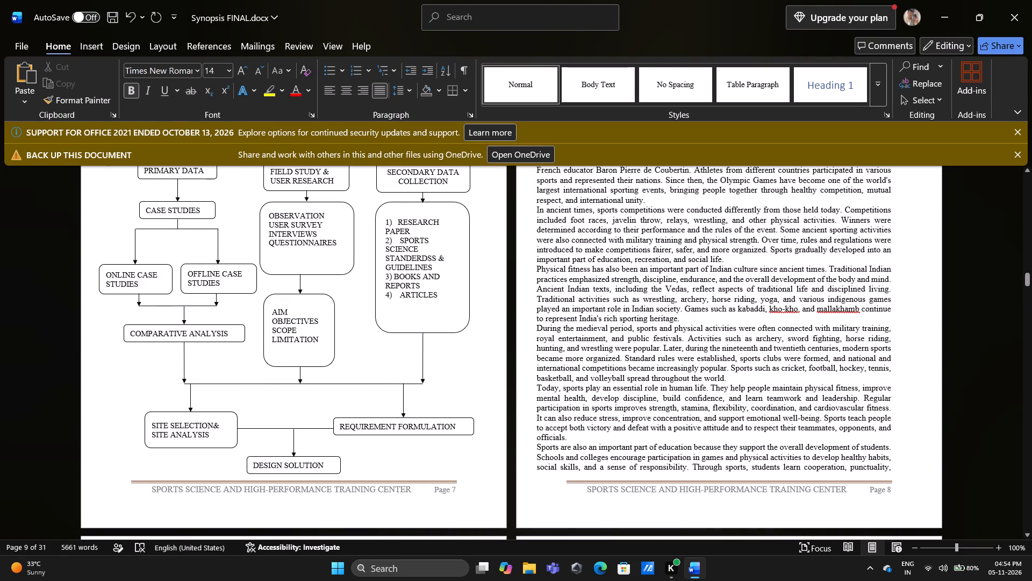
left_click(329, 92)
Center the Chapter 2 body text, from "Man has been involved in sports" through "equipment manufacturing.".
scroll(672, 466, "up", 2)
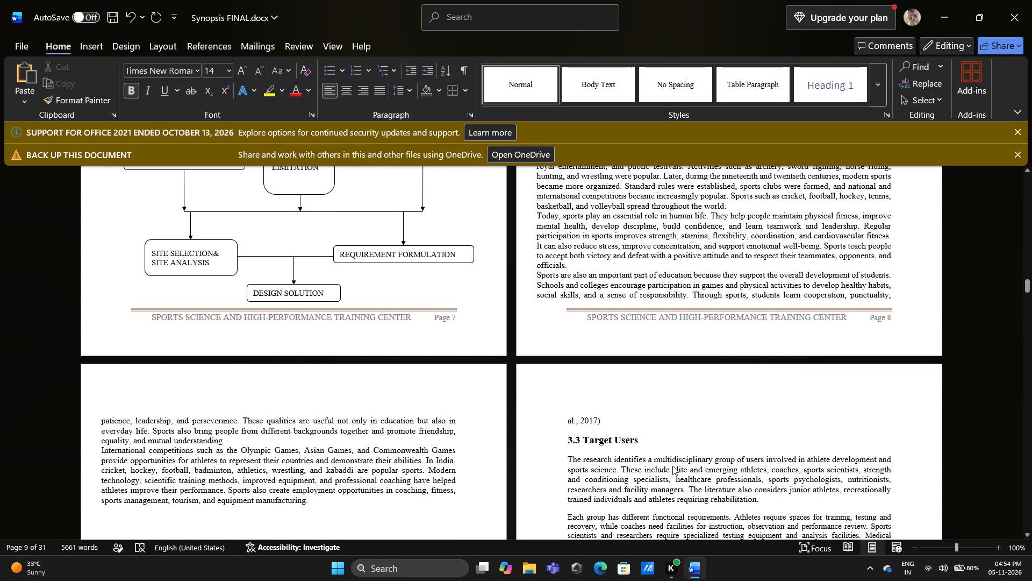
scroll(672, 466, "up", 6)
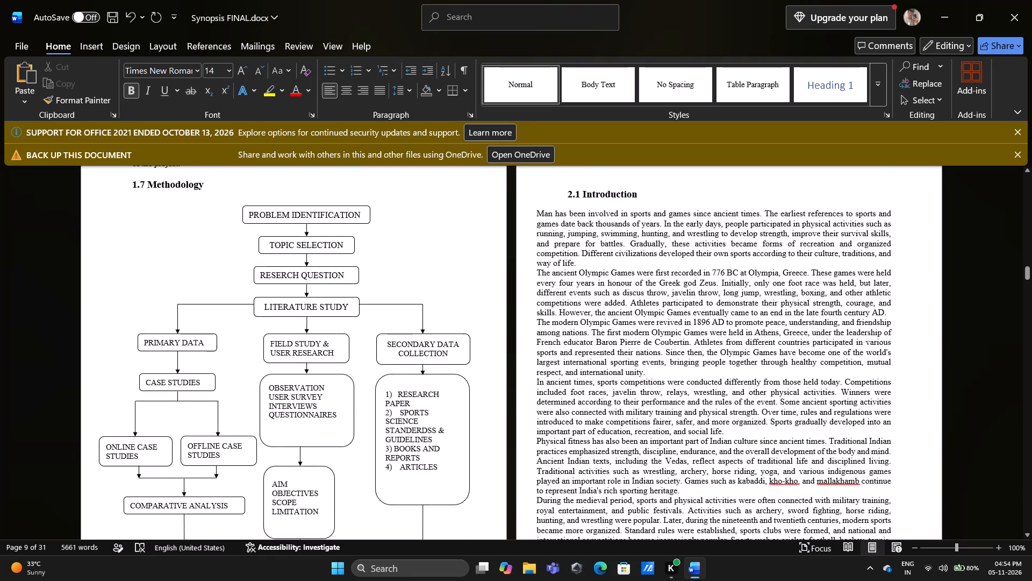
left_click_drag(537, 212, 794, 309)
scroll(794, 309, "down", 4)
left_click(593, 345)
scroll(571, 332, "up", 4)
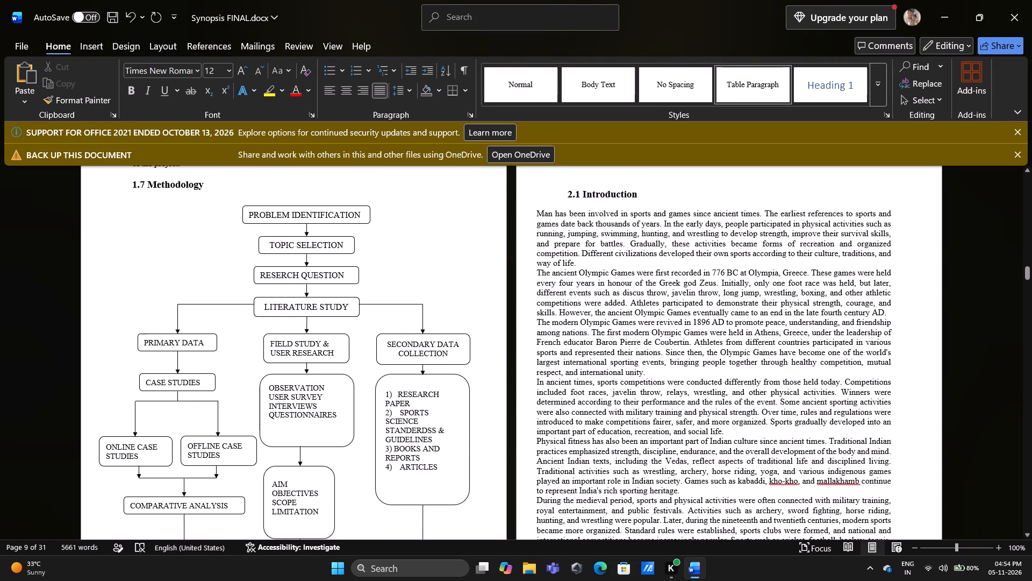
left_click_drag(534, 210, 737, 295)
scroll(730, 292, "down", 5)
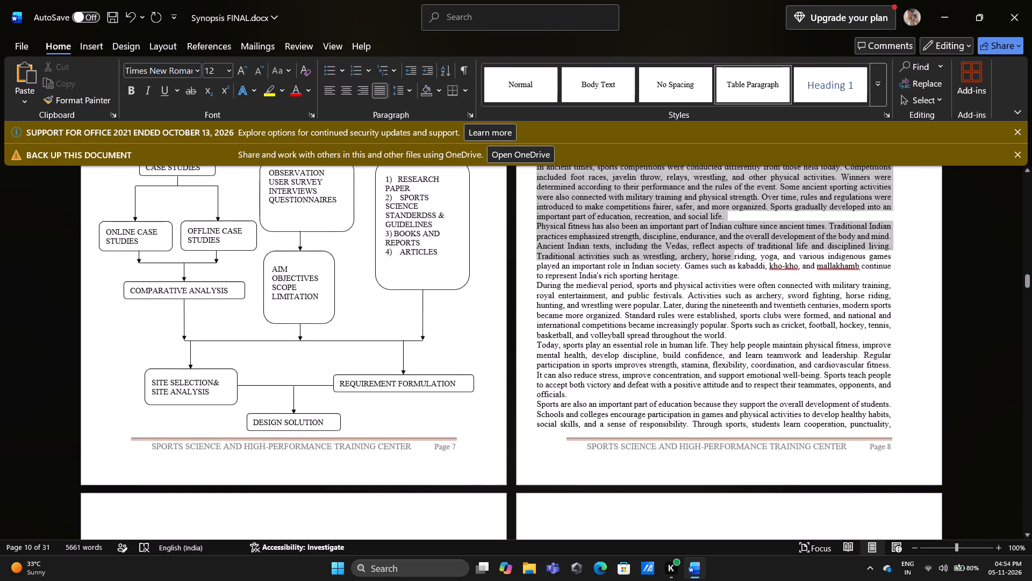
scroll(737, 295, "down", 4)
left_click_drag(737, 295, 383, 462)
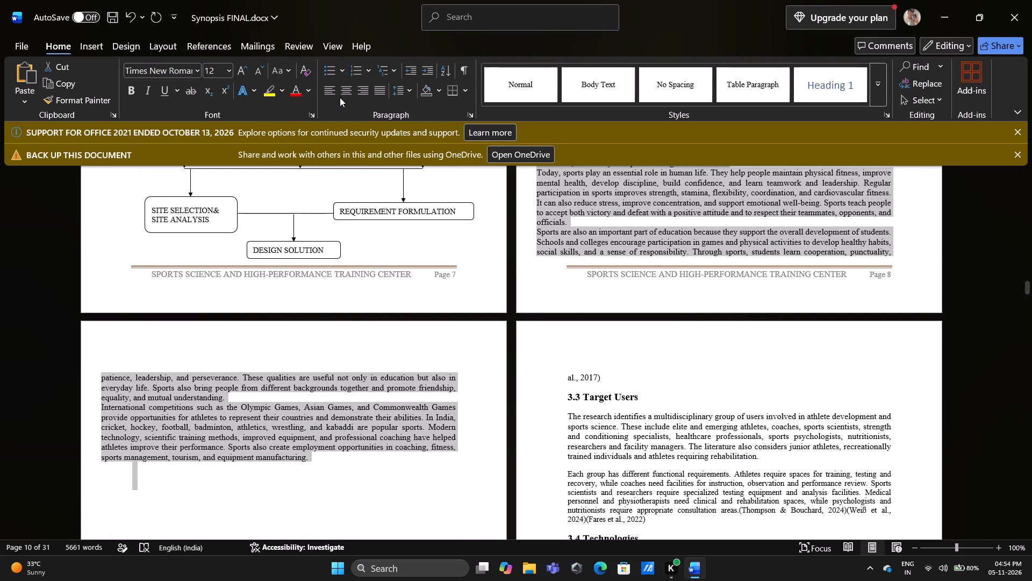
left_click(343, 91)
scroll(528, 406, "up", 9)
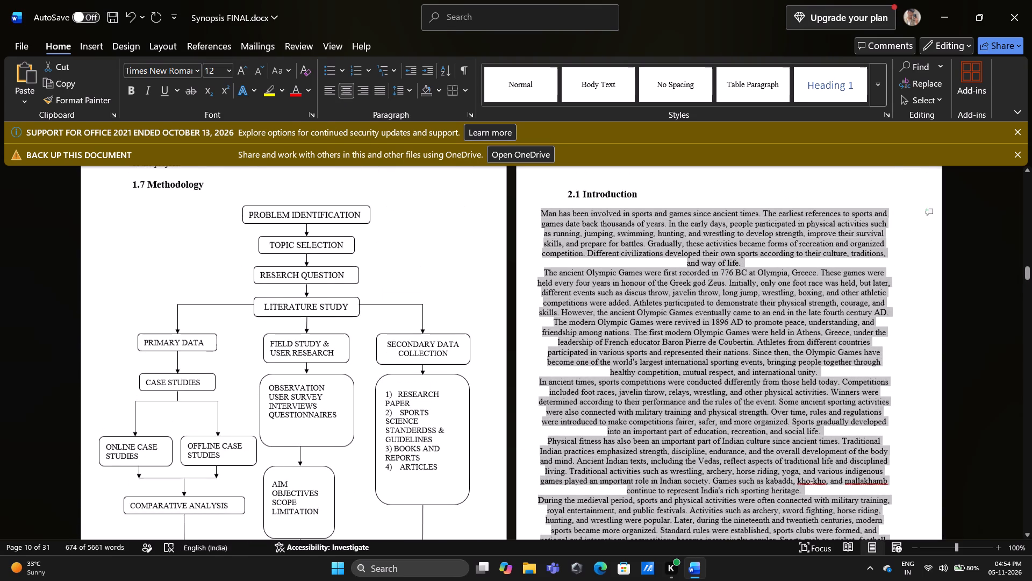
Cut the centered Chapter 2 body text and paste it back below the "2.1 Introduction" heading.
key("ctrl+x")
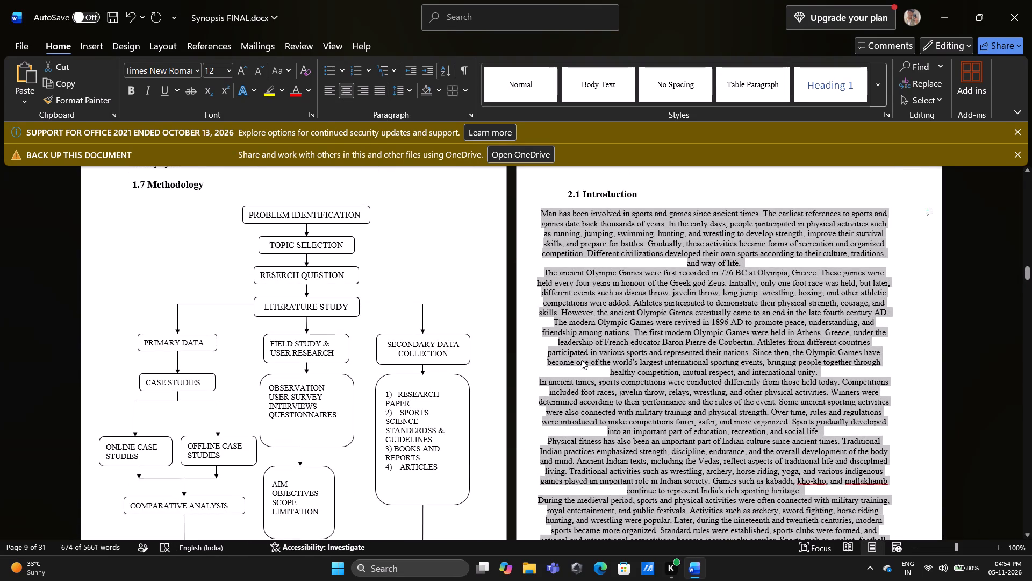
left_click(643, 196)
left_click(616, 211)
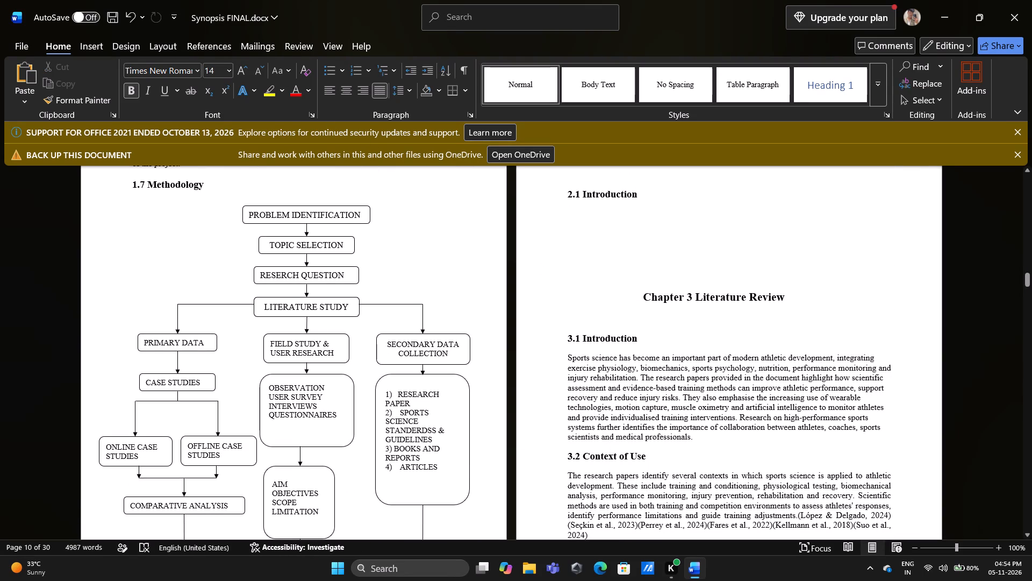
key("ctrl+v")
Justify the Chapter 2 body text from "Man has been involved in sports" through the "Sports are also an important part of education" paragraph.
scroll(627, 256, "up", 3)
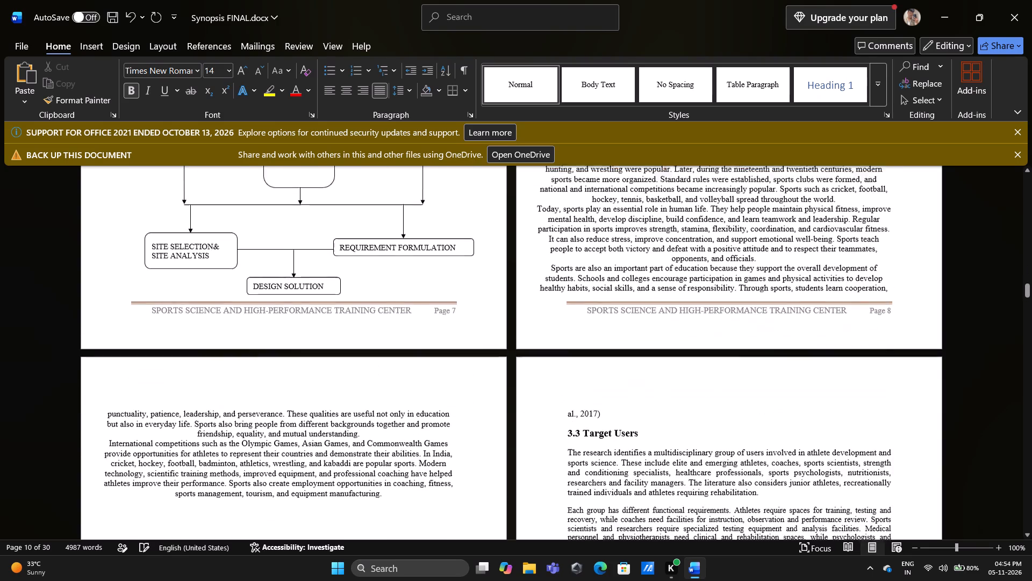
scroll(627, 256, "up", 2)
scroll(553, 242, "up", 4)
left_click_drag(536, 229, 593, 285)
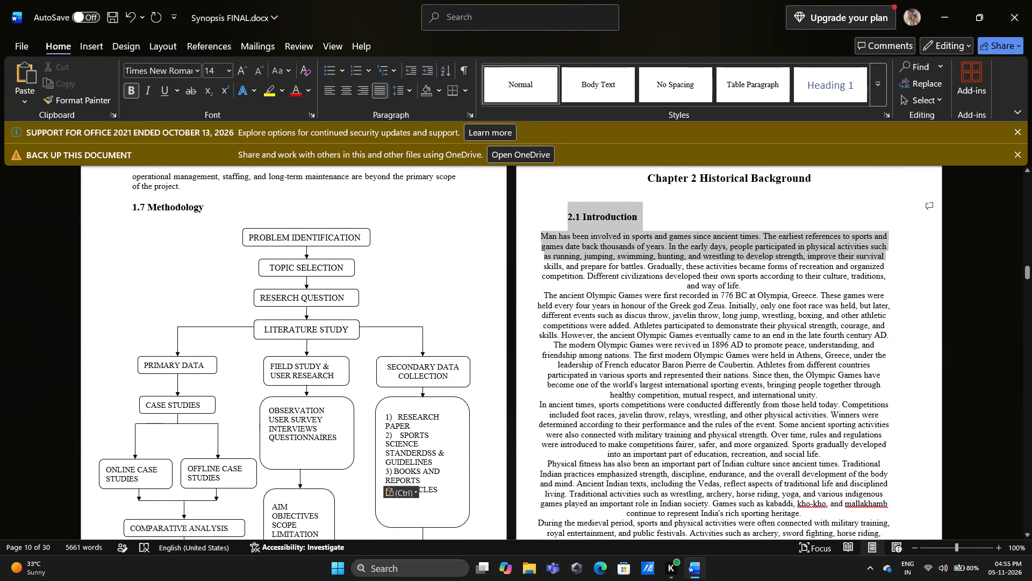
left_click_drag(593, 285, 649, 334)
left_click(633, 227)
left_click_drag(541, 232, 551, 243)
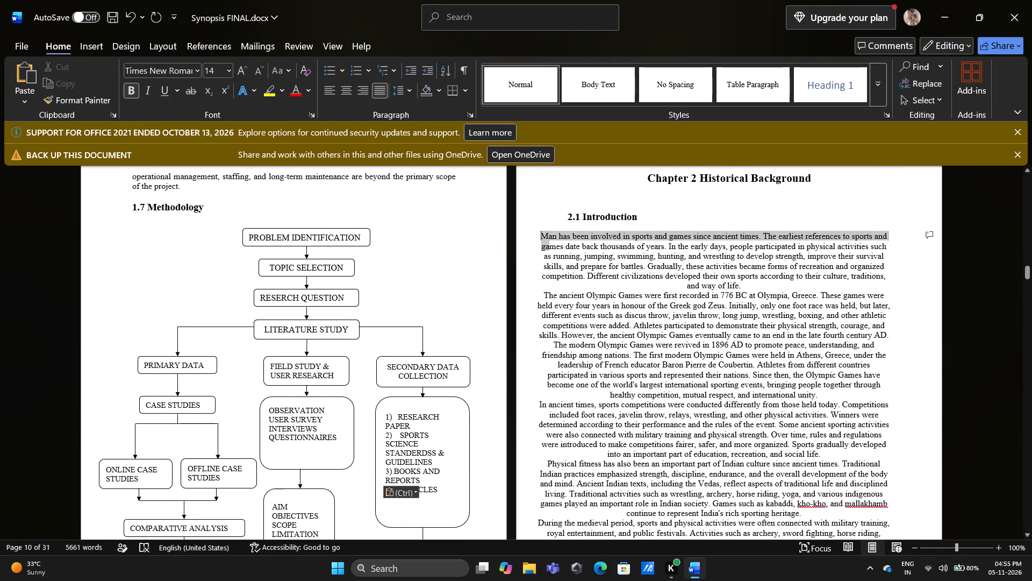
left_click_drag(551, 243, 853, 355)
scroll(790, 329, "down", 7)
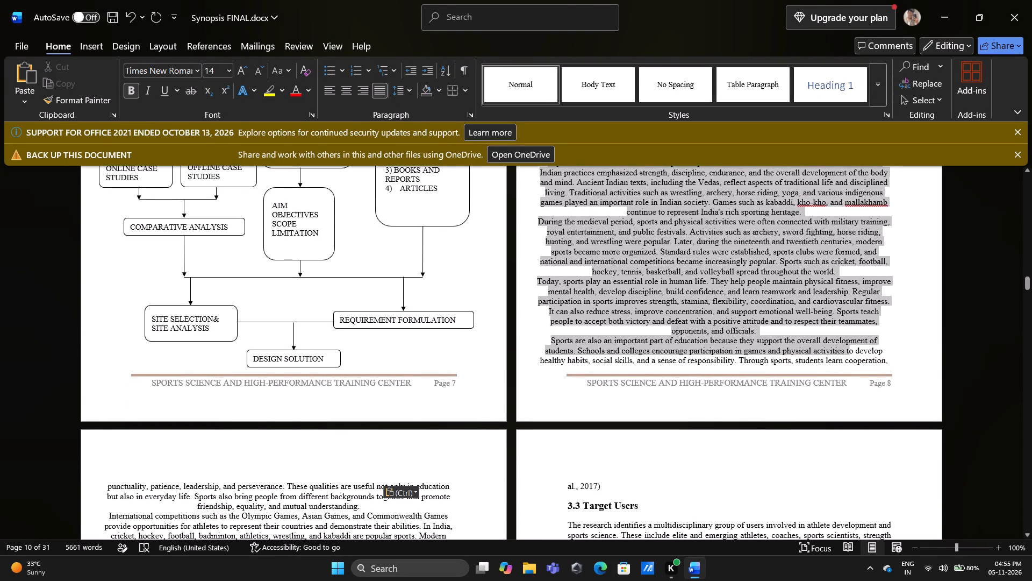
left_click_drag(853, 355, 873, 357)
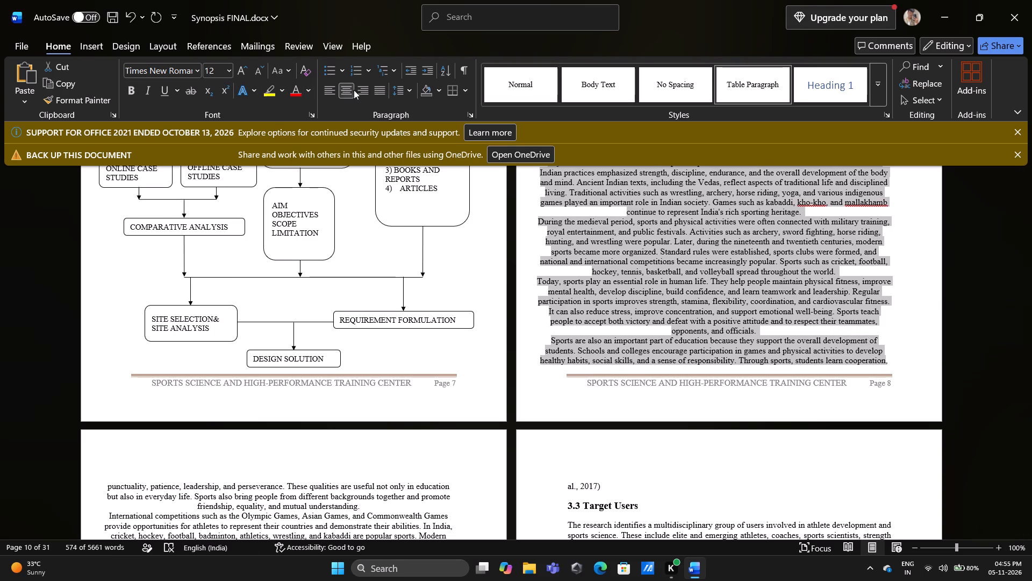
left_click(380, 90)
Justify the remaining Chapter 2 text on the following page, through "equipment manufacturing.".
scroll(549, 389, "up", 8)
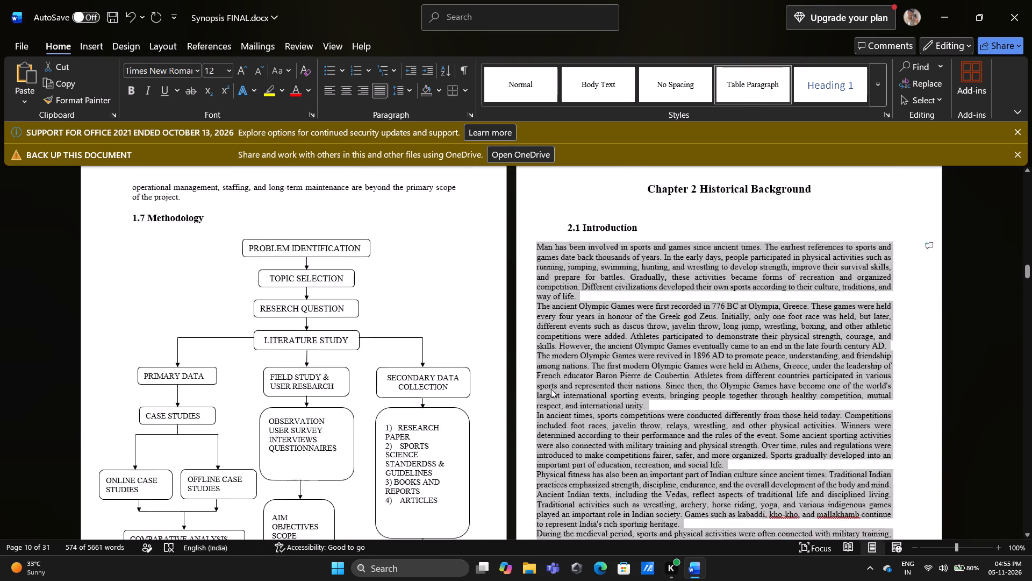
scroll(619, 263, "down", 10)
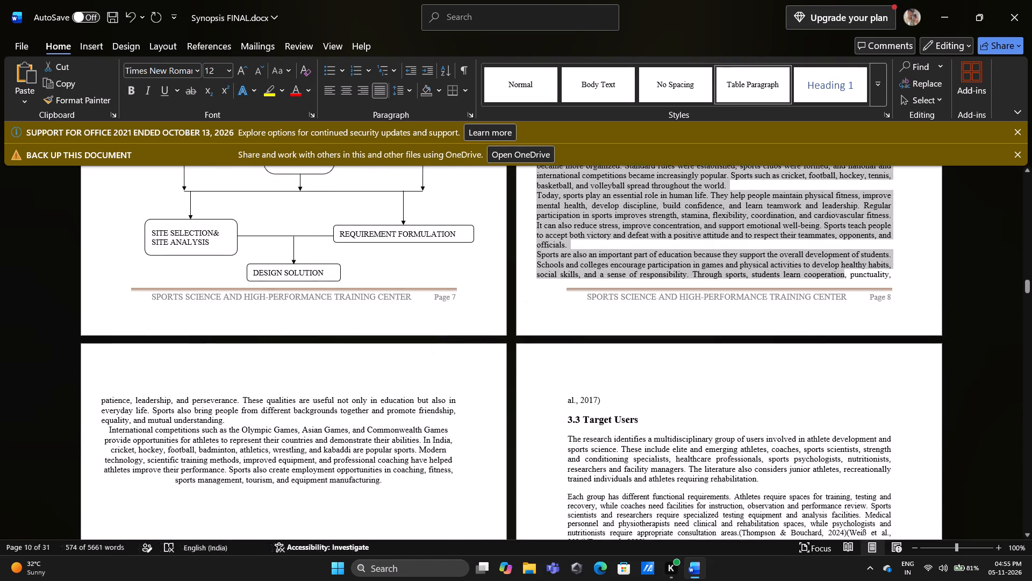
left_click_drag(101, 398, 381, 486)
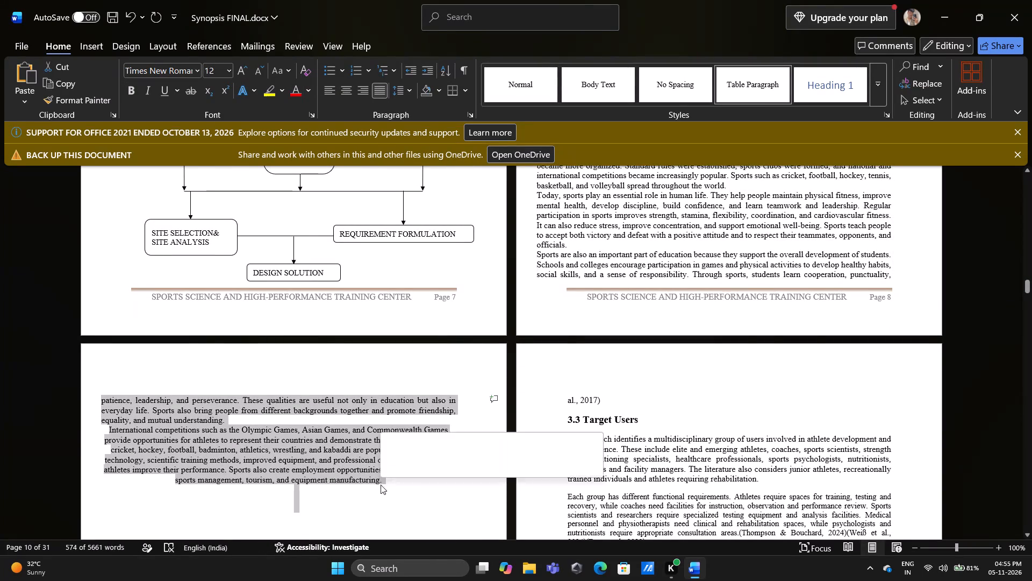
left_click(379, 89)
Pad the start of the first Chapter 2 paragraph with 14 spaces so "Man has been involved" begins under the "2.1 Introduction" heading.
scroll(463, 408, "up", 9)
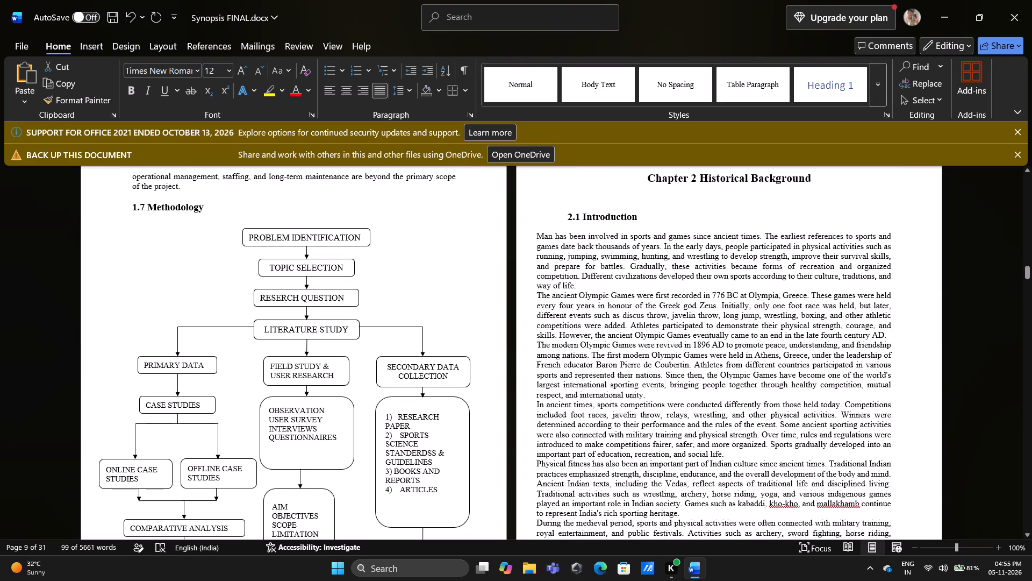
left_click(534, 232)
key("space")
key("space")
key("space")
key("space")
key("space")
key("space")
key("space")
key("space")
key("space")
key("space")
key("space")
key("space")
key("space")
key("space")
key("space")
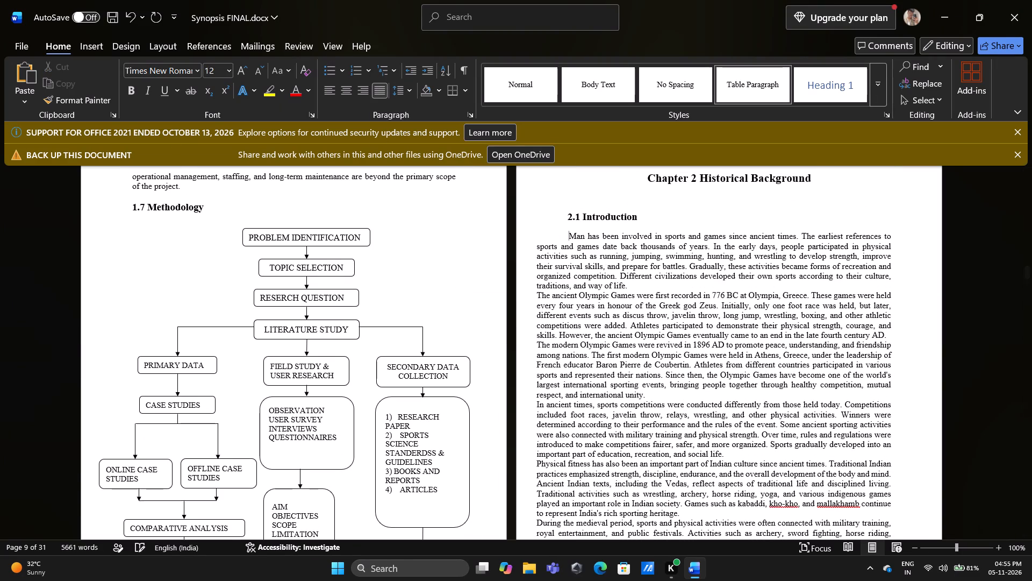
key("BackSpace")
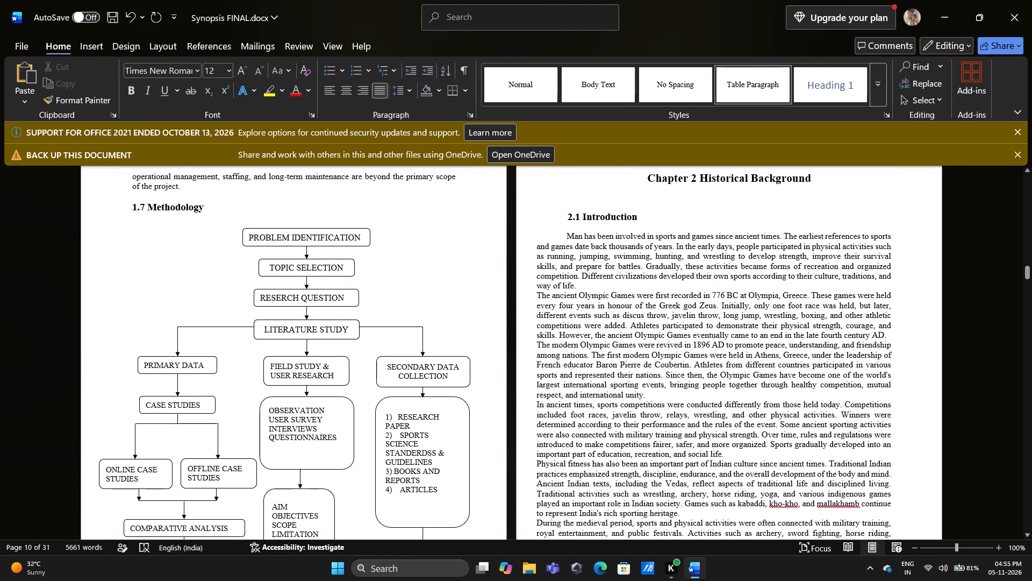
Insert 11 spaces before "and games date back" on the second line of the first Chapter 2 paragraph.
left_click(535, 243)
key("space")
key("space")
key("space")
key("space")
key("space")
key("space")
key("space")
key("space")
key("space")
key("space")
key("space")
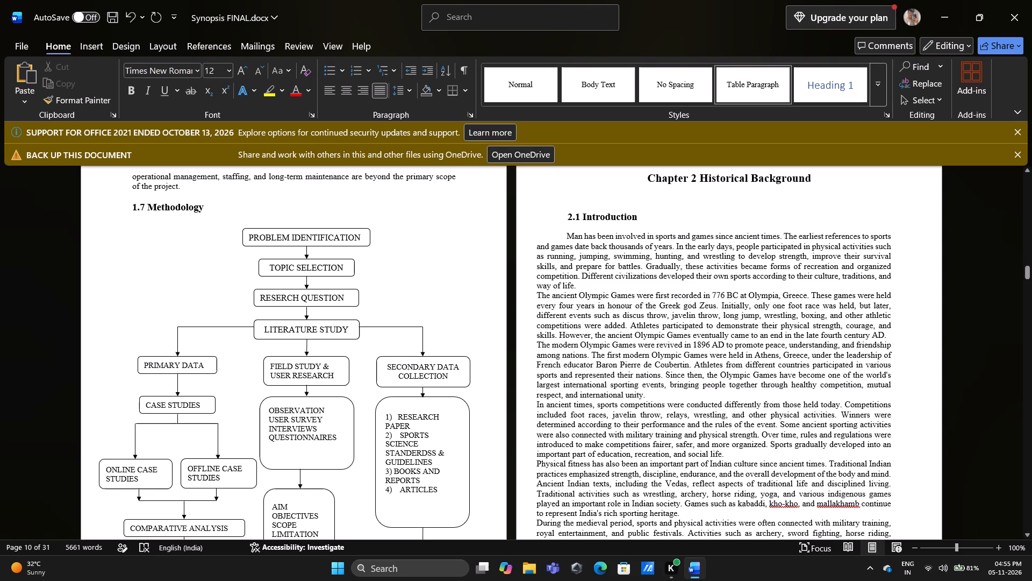
Increase the left indent of the Chapter 2 paragraphs from "Man has been involved" through "Sports are also an important part of education" by one level.
left_click(535, 236)
left_click_drag(535, 232, 706, 334)
scroll(706, 334, "down", 3)
left_click_drag(706, 334, 884, 409)
scroll(706, 334, "down", 3)
left_click(427, 68)
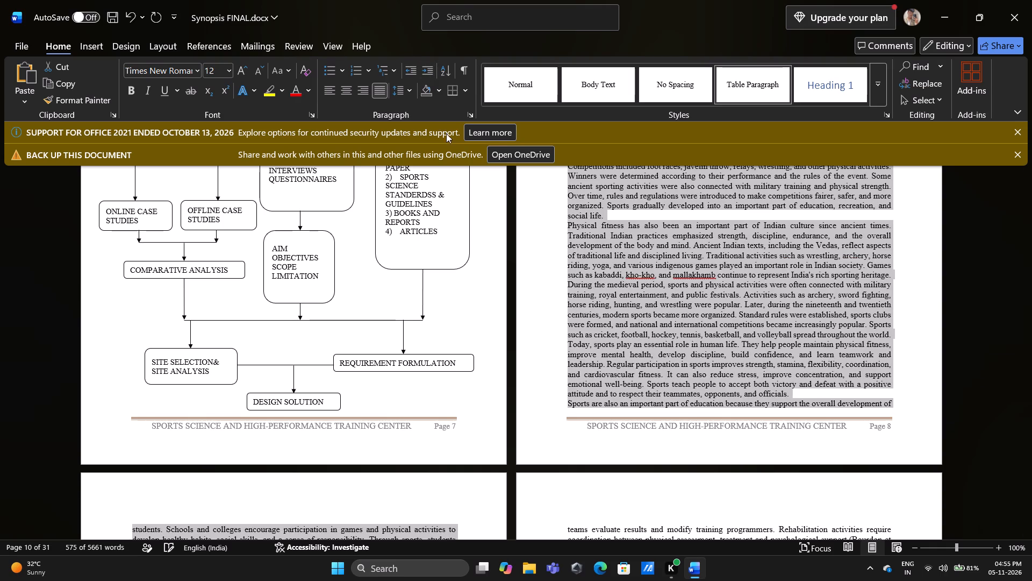
scroll(540, 360, "up", 8)
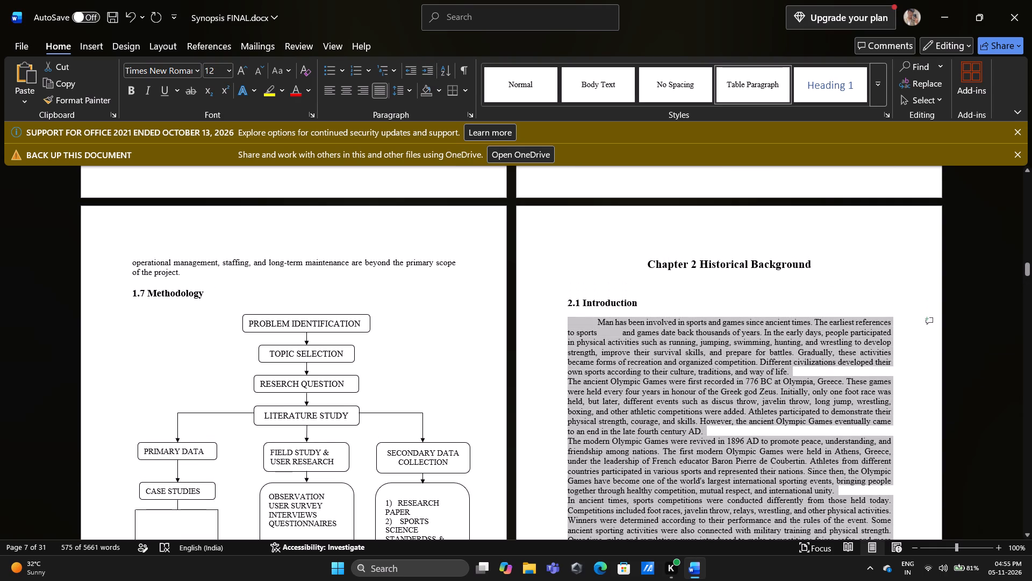
scroll(564, 308, "down", 2)
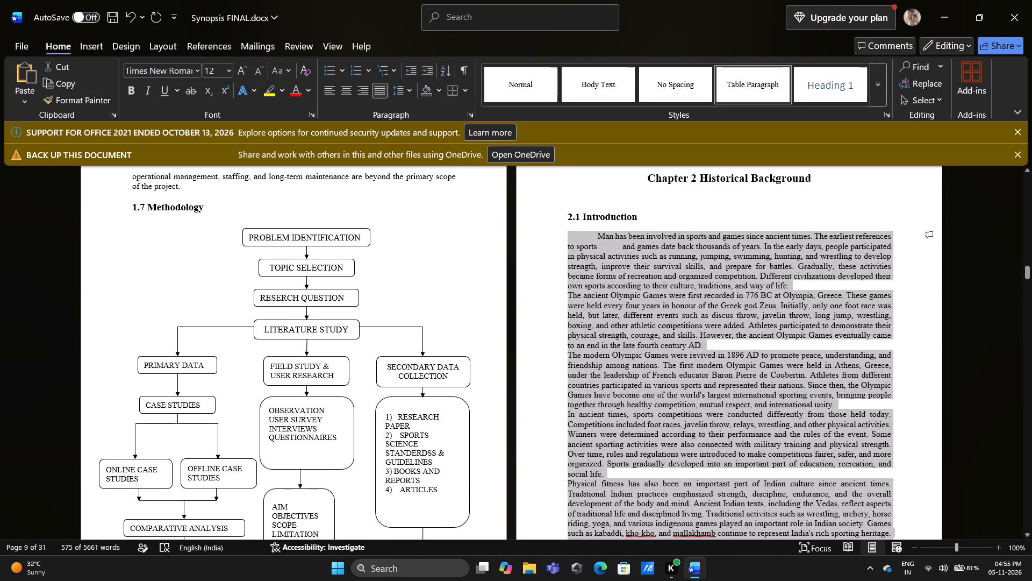
left_click(546, 308)
Increase the left indent of the last two Chapter 2 paragraphs, through "equipment manufacturing," by one level.
scroll(546, 304, "down", 9)
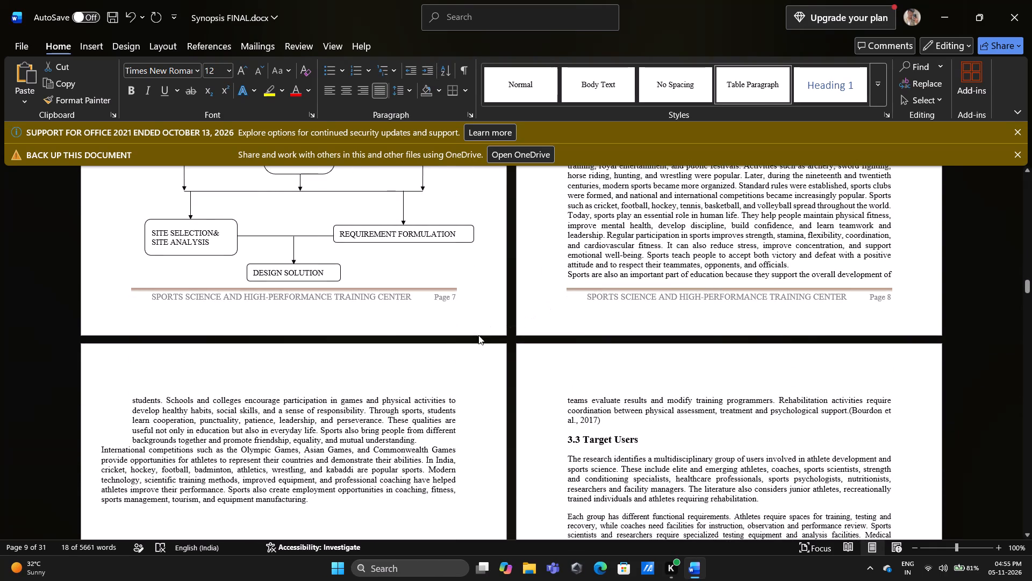
left_click_drag(118, 399, 241, 481)
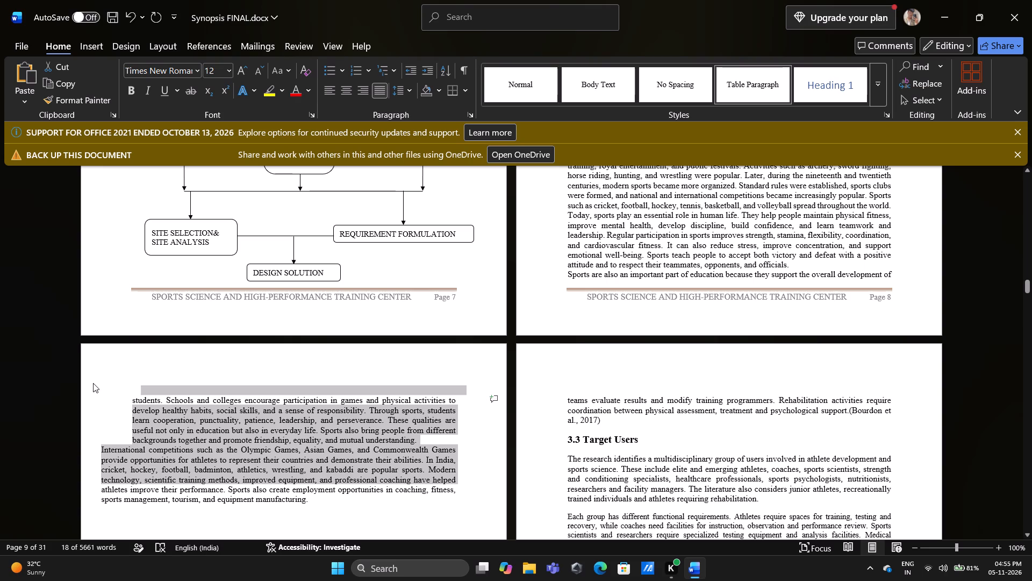
left_click_drag(90, 378, 95, 381)
left_click_drag(108, 388, 148, 414)
left_click(128, 393)
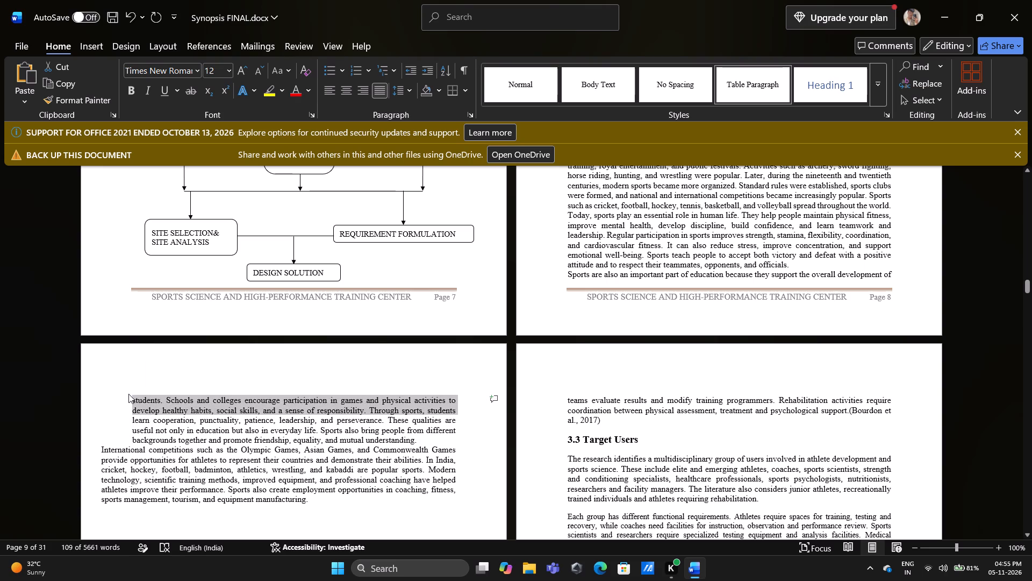
left_click_drag(130, 398, 342, 518)
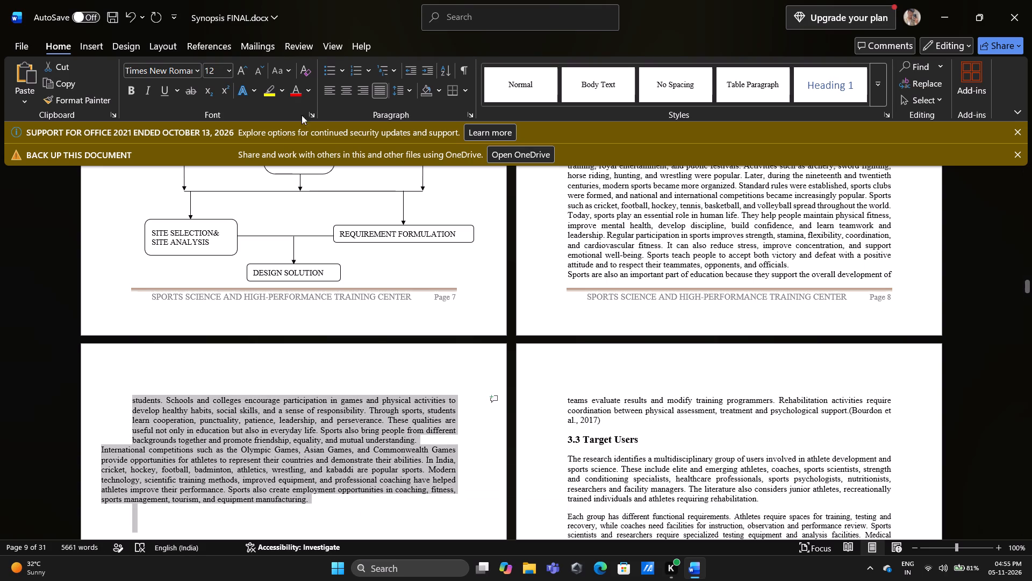
left_click(427, 70)
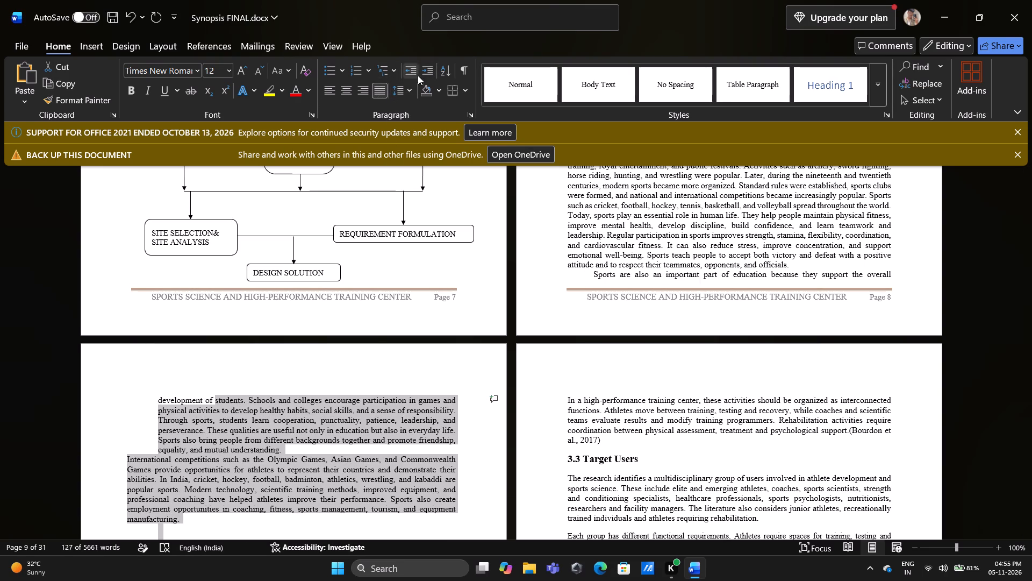
Increase the left indent of the "International competitions such as the Olympic Games" paragraph by one more level.
scroll(220, 379, "down", 4)
left_click(189, 381)
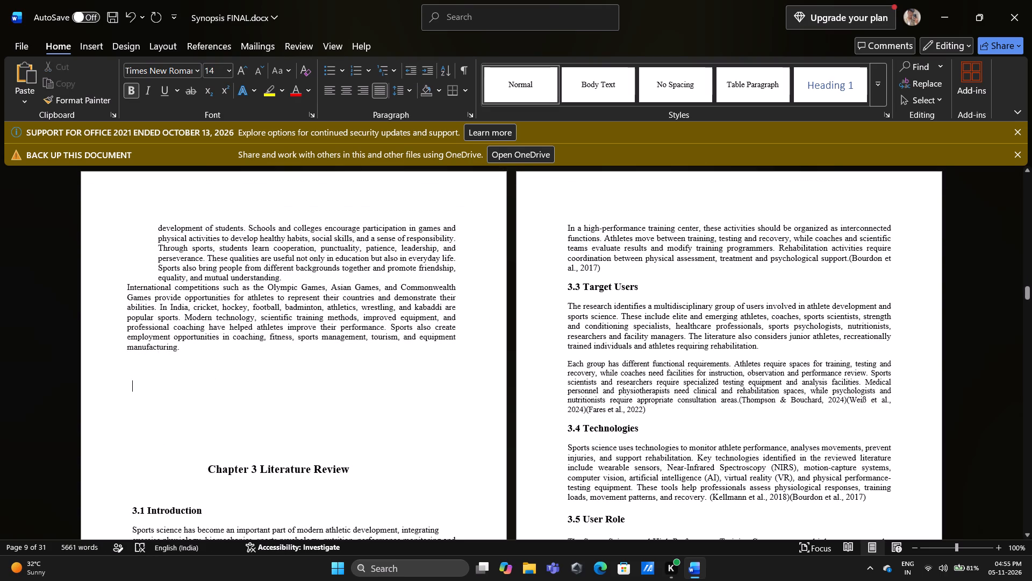
left_click_drag(123, 284, 184, 355)
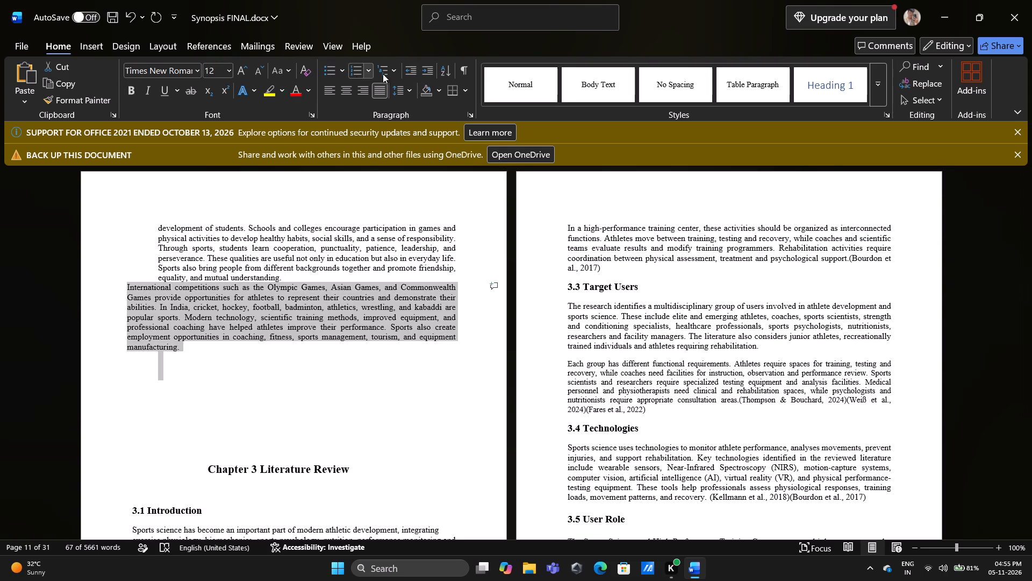
left_click(427, 68)
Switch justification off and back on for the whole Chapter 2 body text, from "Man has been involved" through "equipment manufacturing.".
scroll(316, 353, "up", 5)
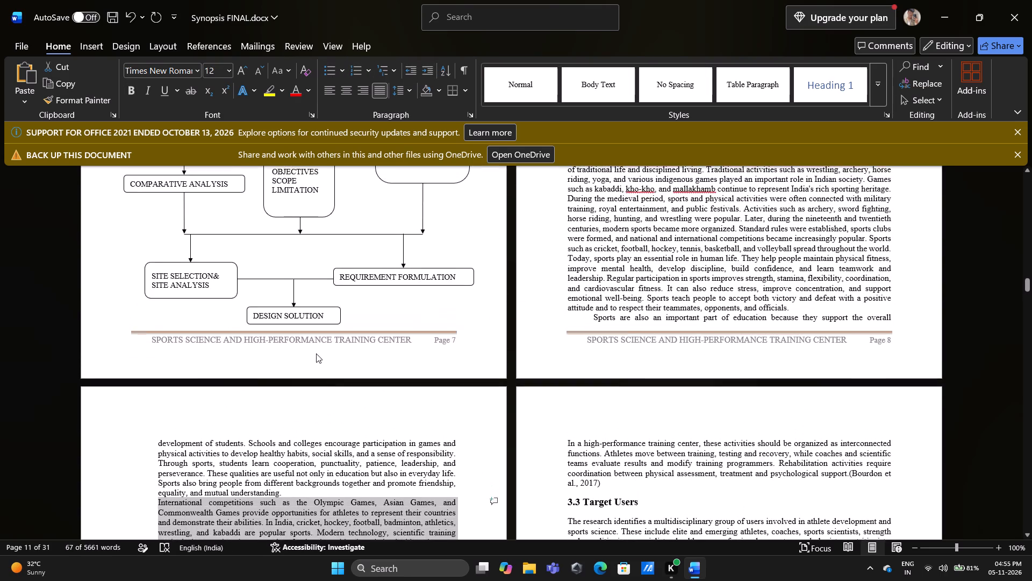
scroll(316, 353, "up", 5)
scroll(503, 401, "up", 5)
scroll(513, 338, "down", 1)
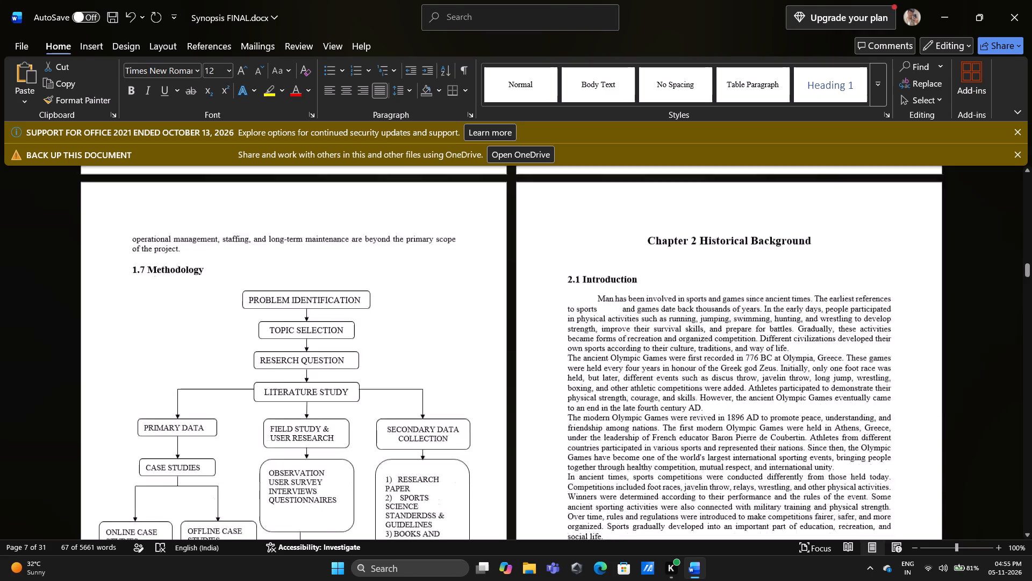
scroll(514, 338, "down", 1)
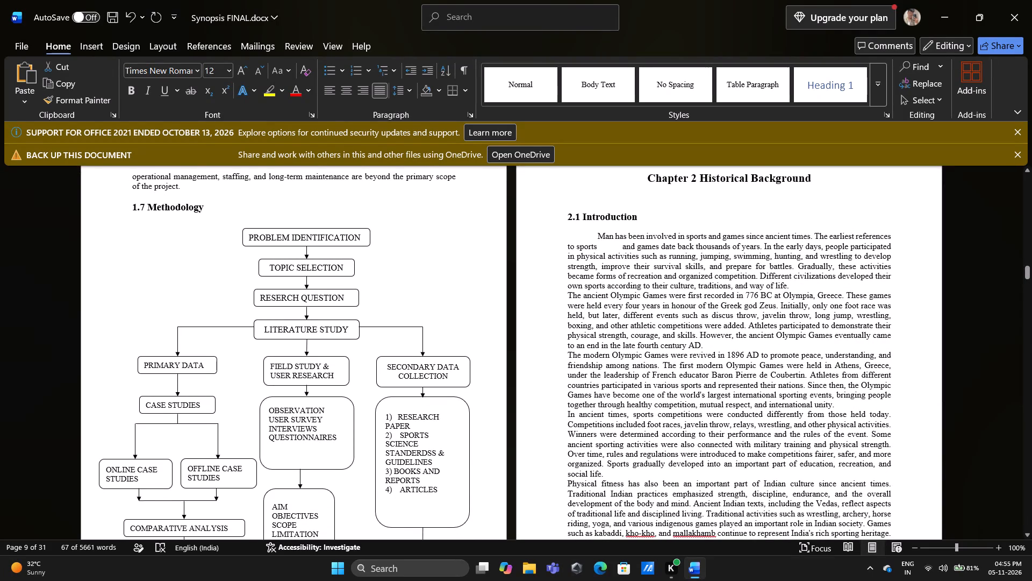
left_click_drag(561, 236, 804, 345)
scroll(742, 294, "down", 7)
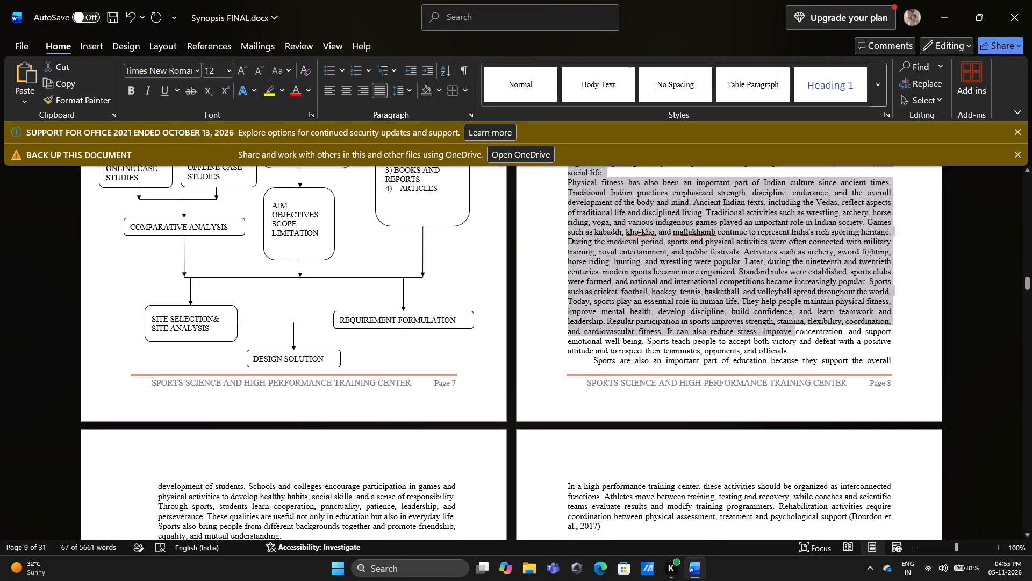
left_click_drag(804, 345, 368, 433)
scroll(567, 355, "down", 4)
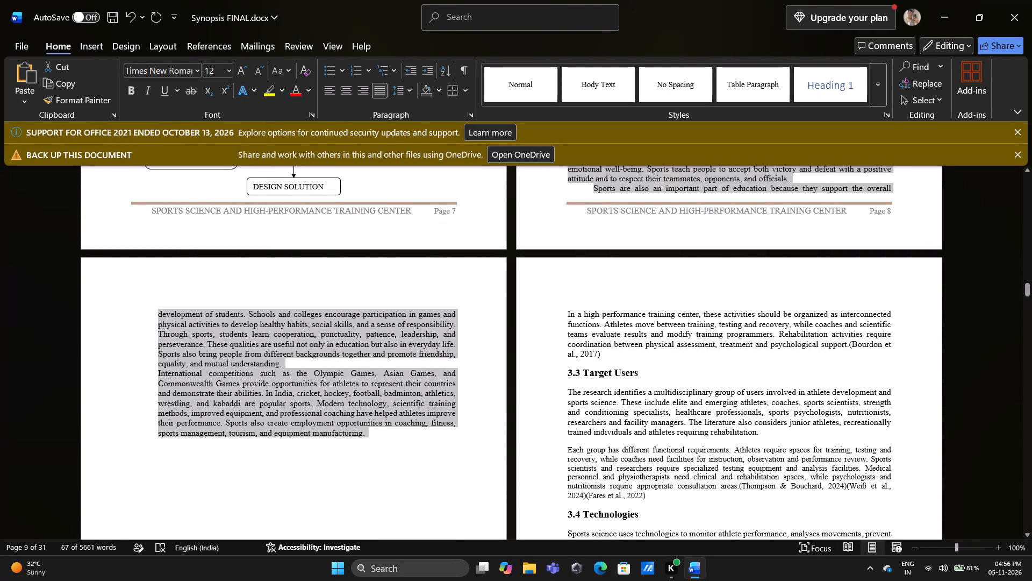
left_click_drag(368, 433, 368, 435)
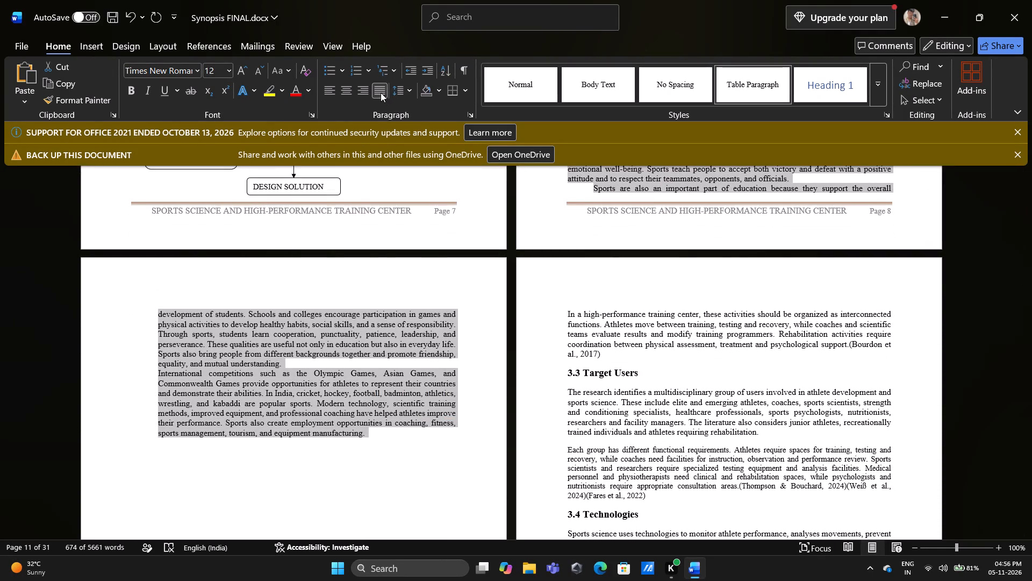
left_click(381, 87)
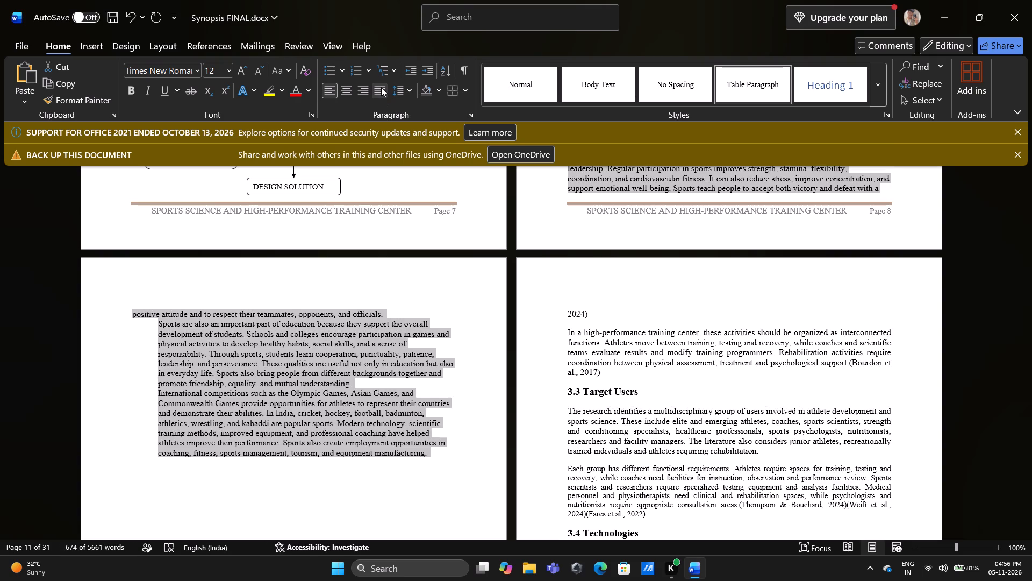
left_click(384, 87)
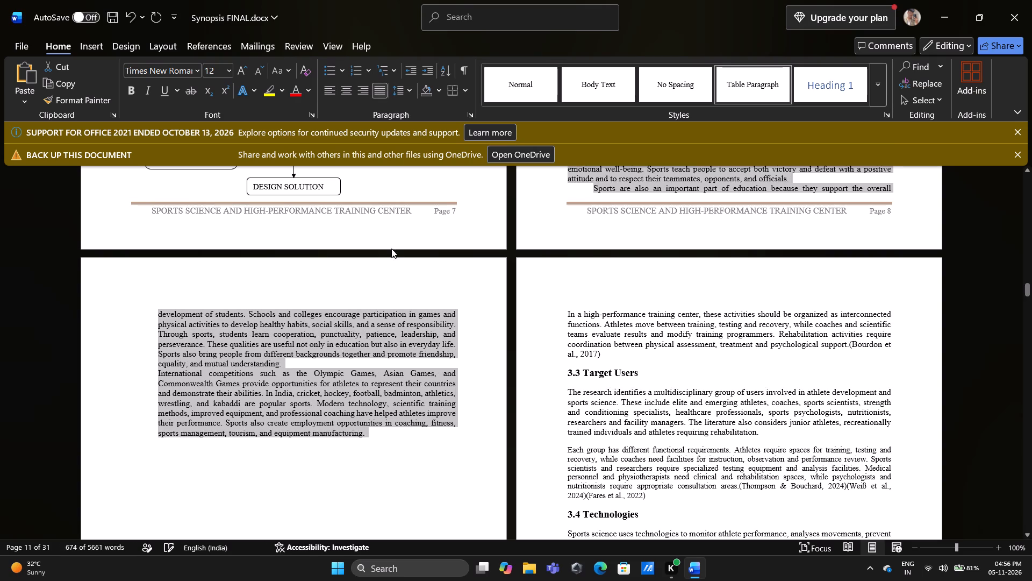
Review the alignment and indents of the Chapter 2 body text across its pages up to the Chapter 3 heading.
scroll(406, 296, "down", 4)
scroll(372, 324, "up", 4)
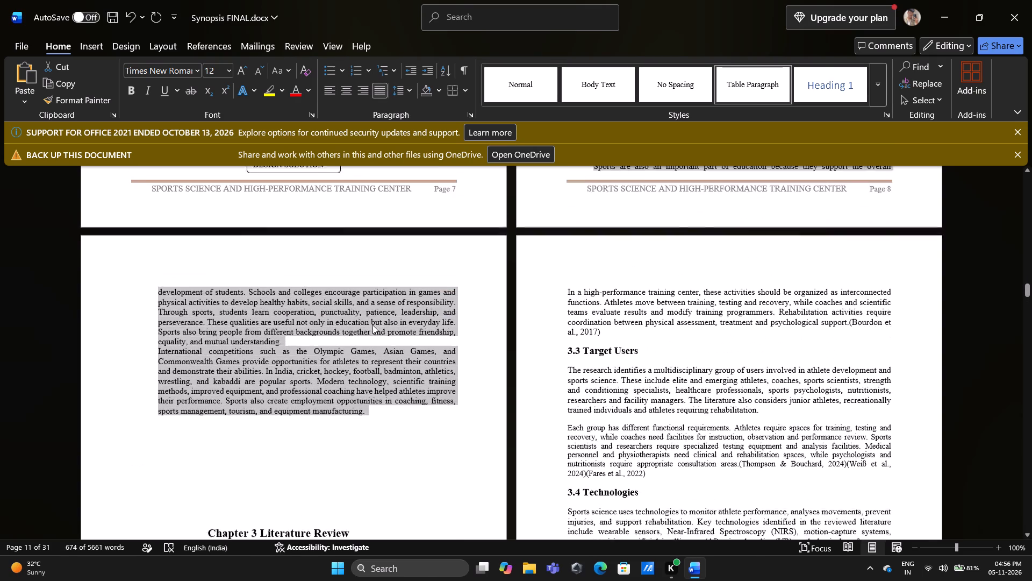
scroll(288, 318, "up", 4)
scroll(575, 386, "up", 10)
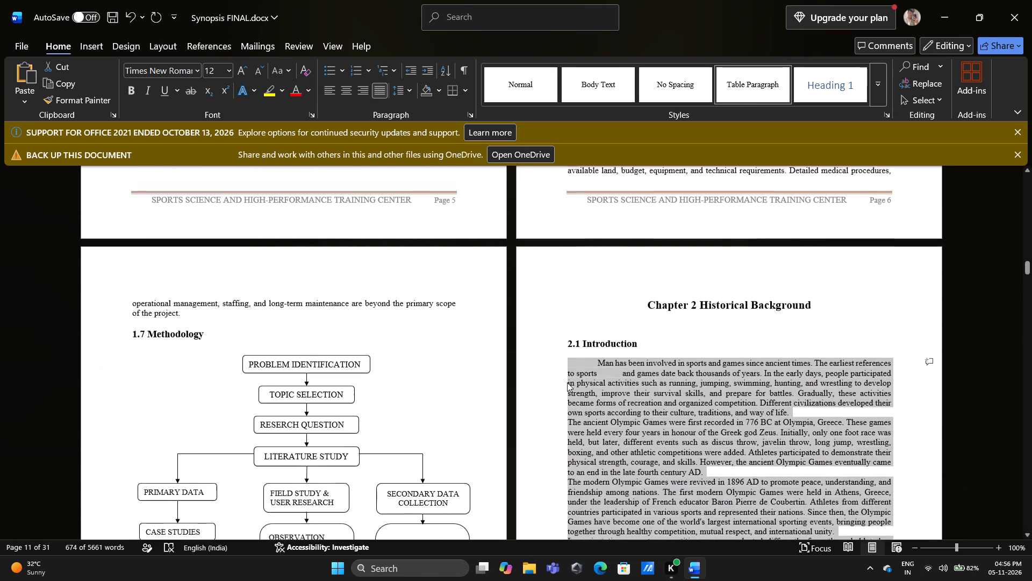
scroll(529, 348, "down", 13)
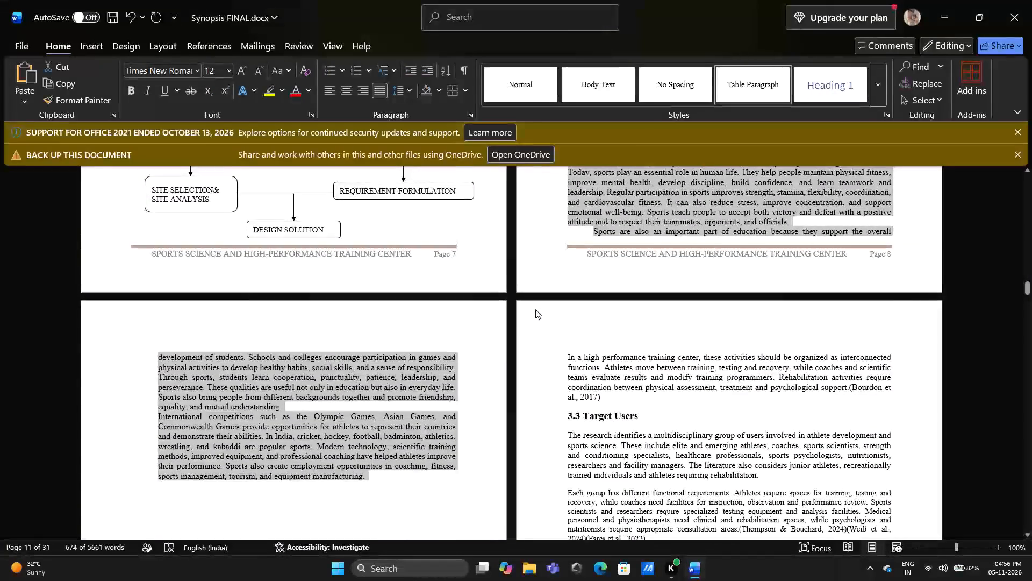
left_click(533, 328)
scroll(223, 372, "down", 2)
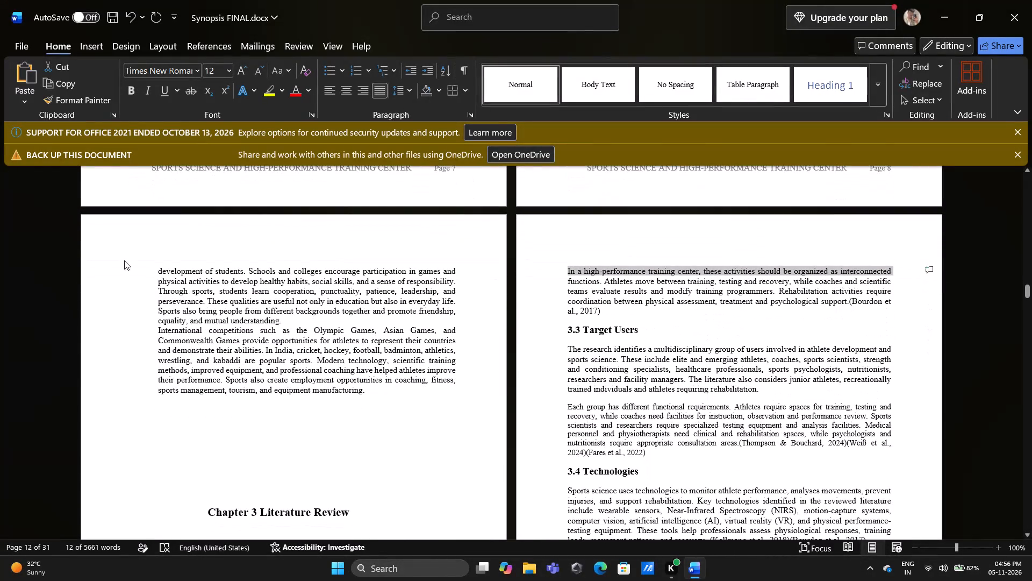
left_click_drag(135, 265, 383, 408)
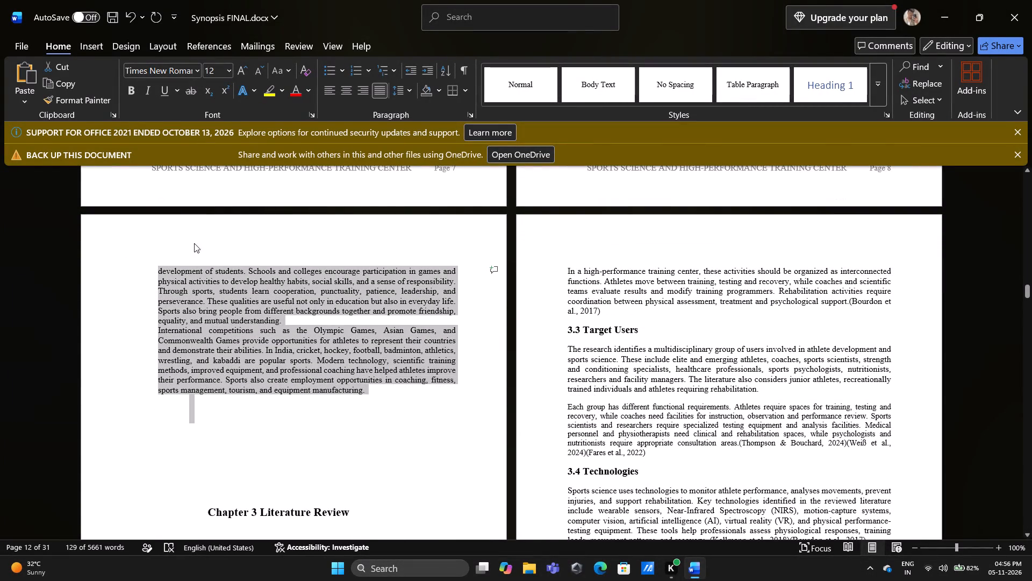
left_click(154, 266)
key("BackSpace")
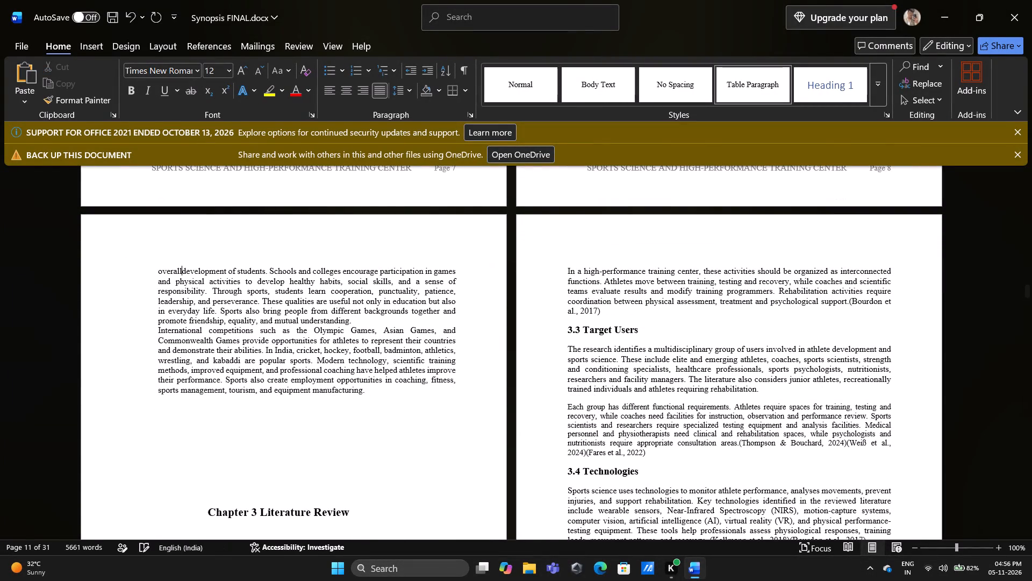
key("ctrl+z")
Decrease the left indent of the last two Chapter 2 paragraphs, through "equipment manufacturing," by one level.
left_click_drag(157, 270, 207, 311)
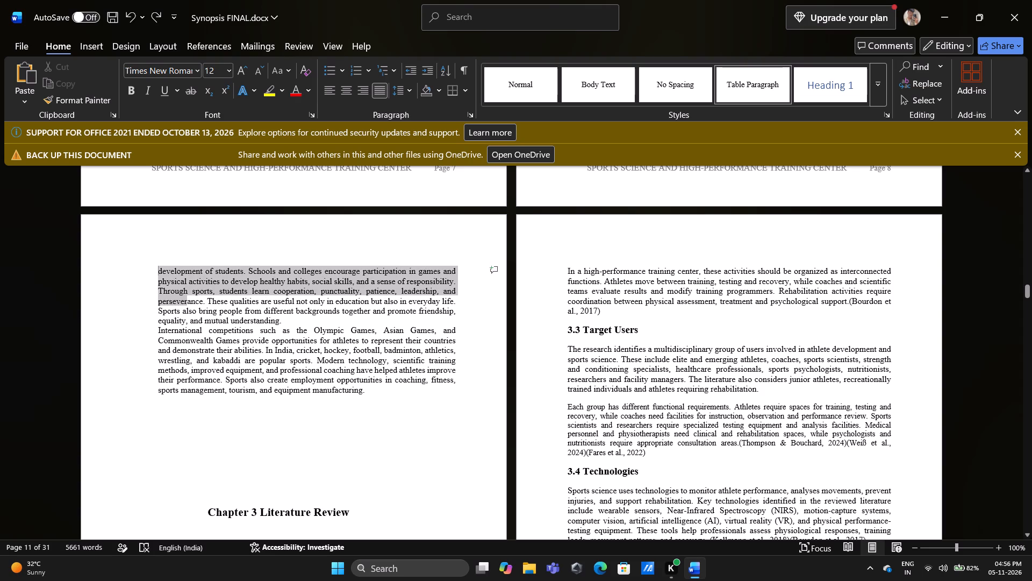
left_click_drag(207, 311, 388, 399)
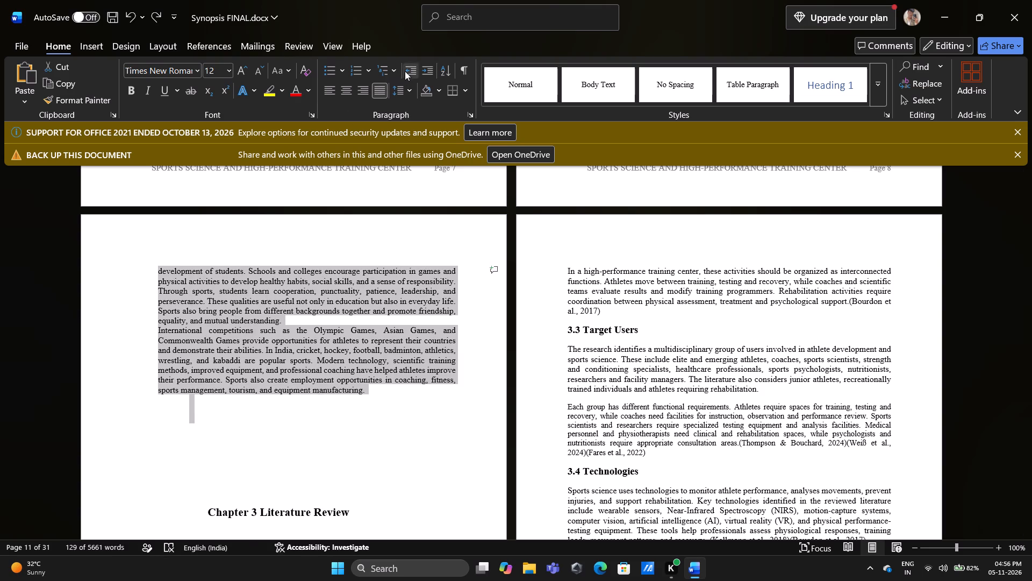
left_click(411, 67)
Remove the leading space before "Man has been involved" under 2.1 Introduction, keeping the paragraph on its own line below the heading.
scroll(361, 308, "down", 3)
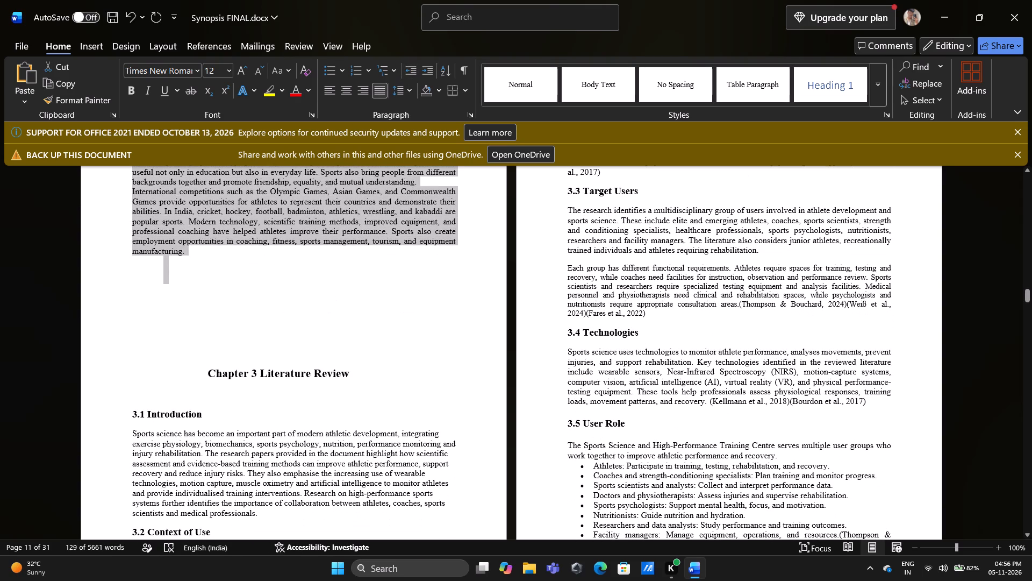
scroll(349, 316, "up", 9)
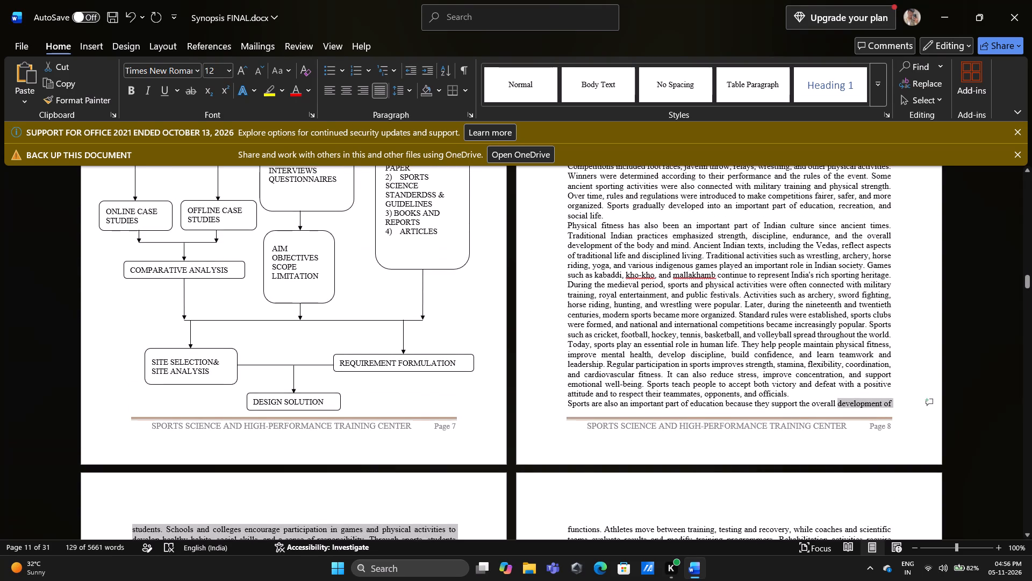
scroll(553, 392, "up", 5)
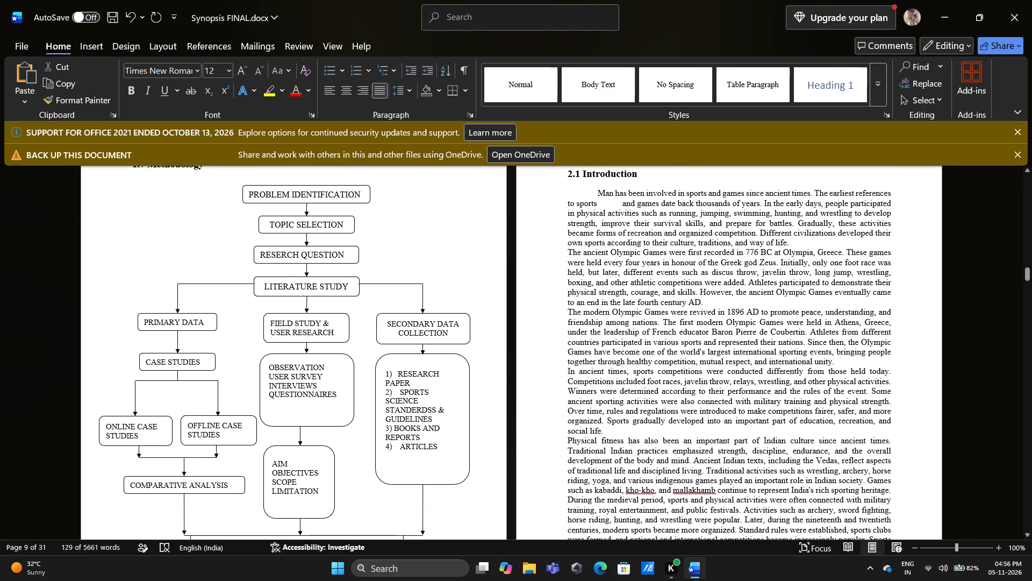
left_click(594, 196)
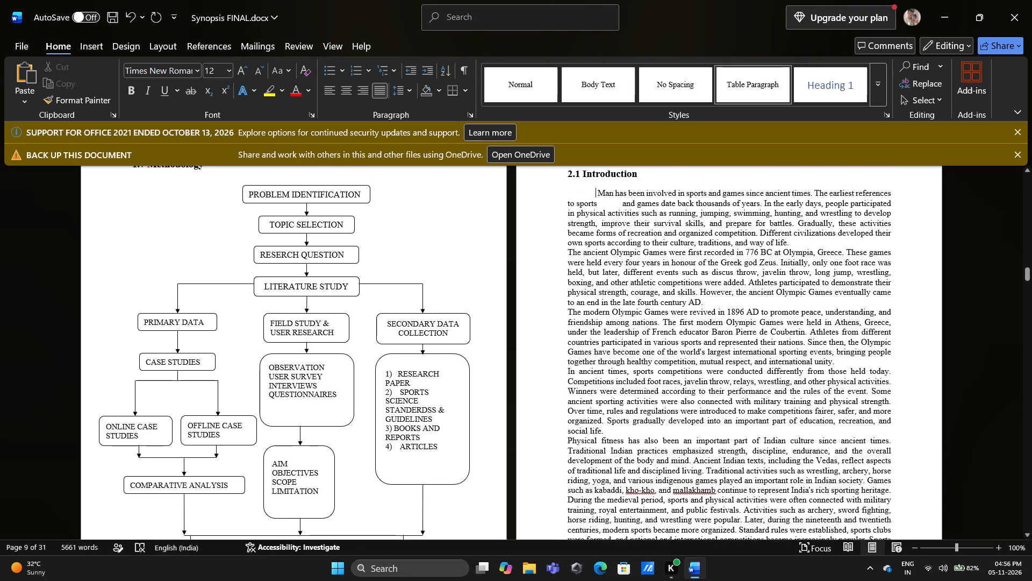
key("BackSpace")
key("BackSpace")
key("BackSpace")
left_click(591, 192)
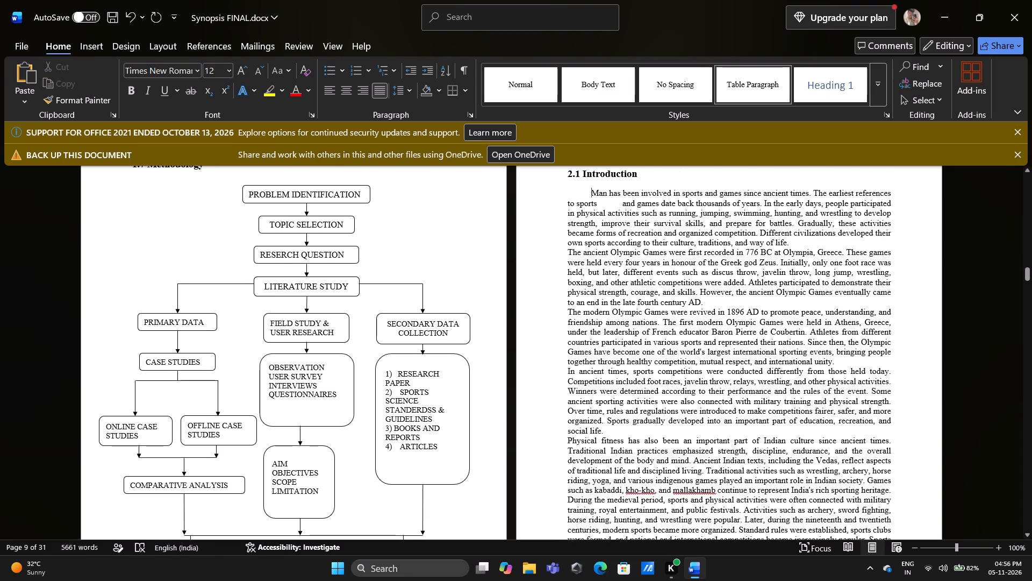
key("BackSpace")
key("BackSpace")
key("BackSpace")
key("BackSpace")
key("BackSpace")
key("BackSpace")
key("BackSpace")
key("BackSpace")
key("BackSpace")
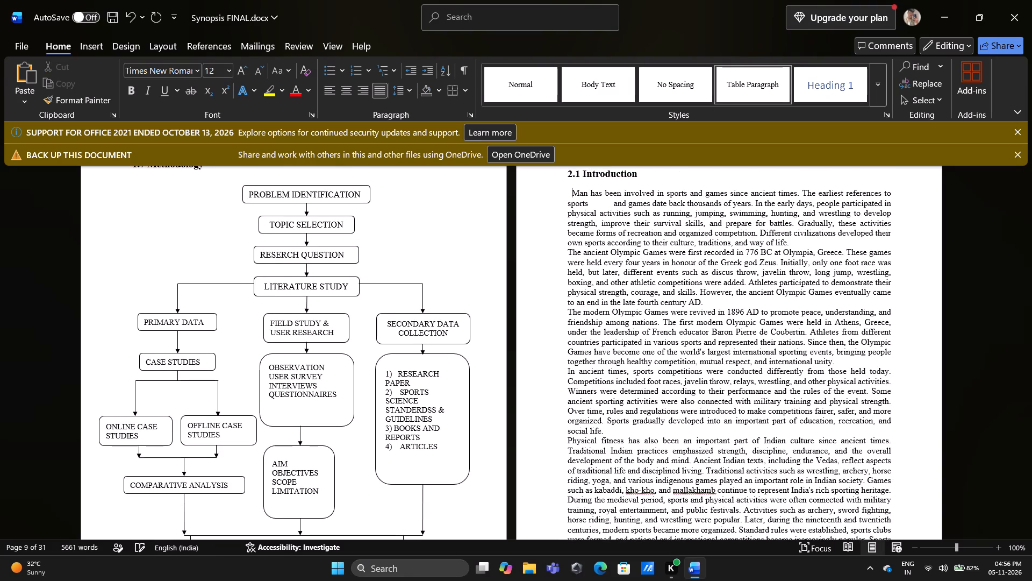
key("BackSpace")
key("BackSpace")
key("BackSpace")
key("Return")
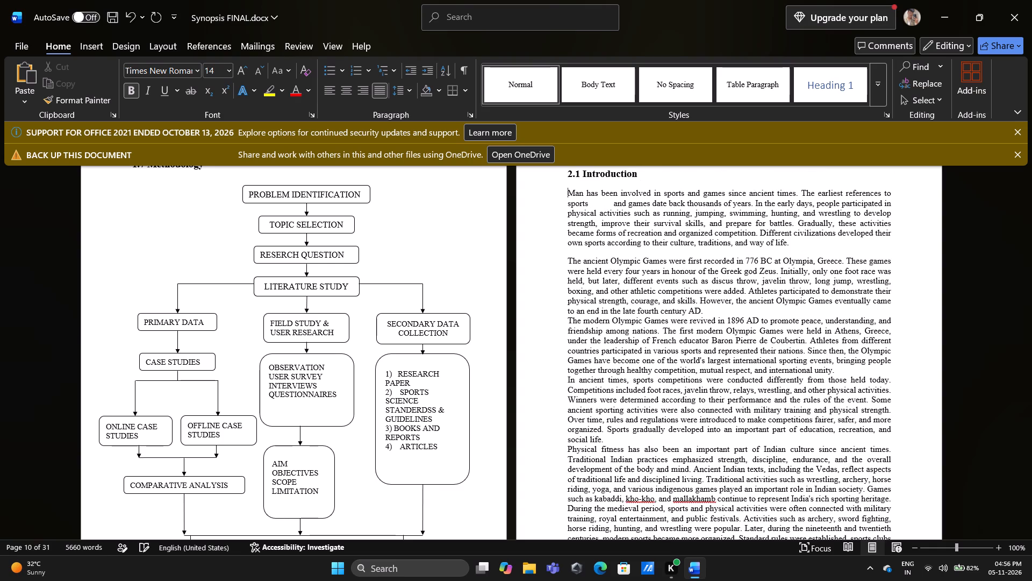
Check the indents and page flow of the Chapter 2 body text from "Man has been involved" through "equipment manufacturing.".
scroll(525, 290, "down", 6)
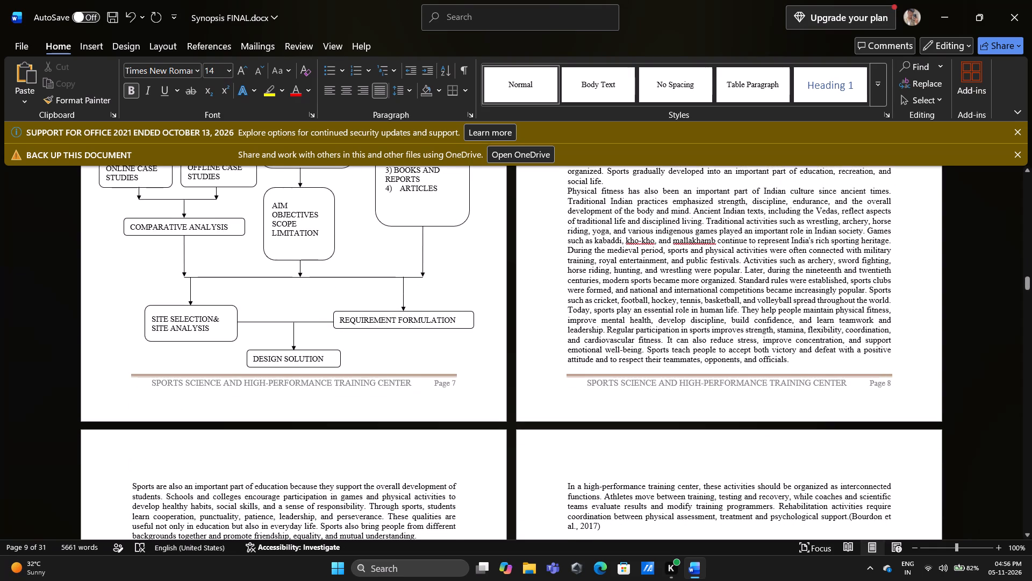
scroll(610, 308, "down", 2)
scroll(609, 310, "up", 9)
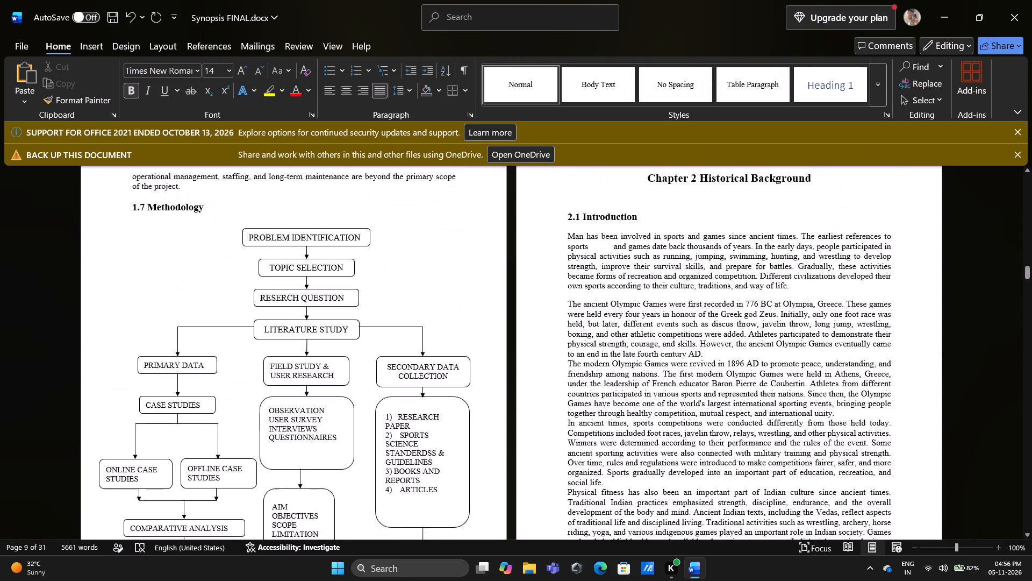
left_click_drag(565, 233, 766, 279)
scroll(758, 285, "down", 4)
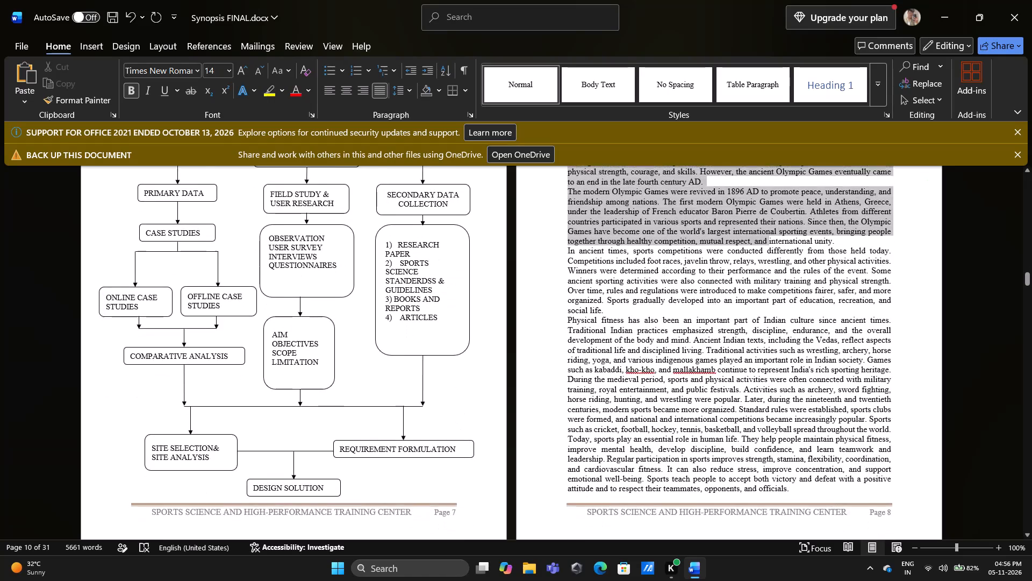
left_click_drag(766, 279, 799, 401)
scroll(766, 279, "down", 2)
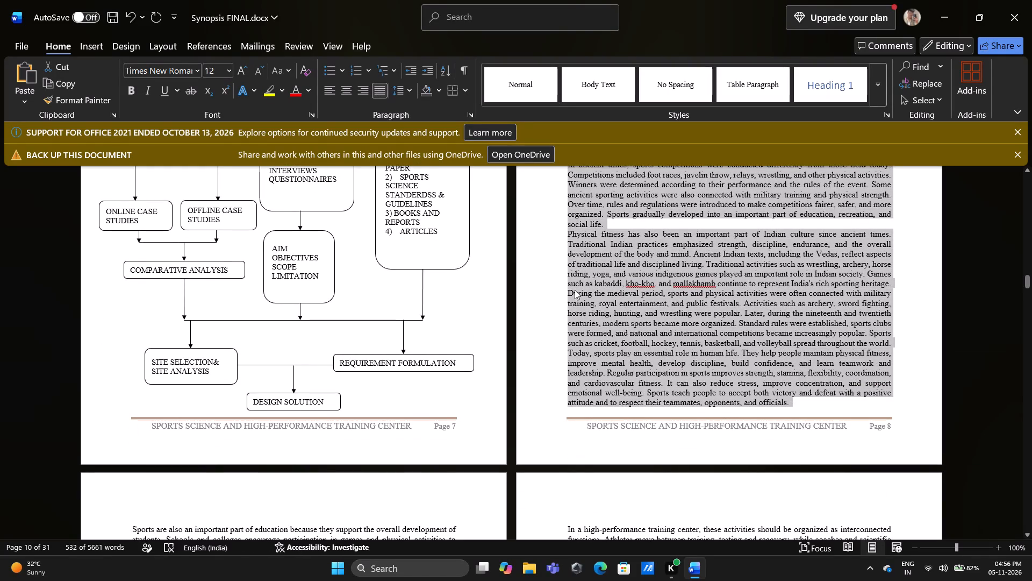
scroll(542, 326, "down", 4)
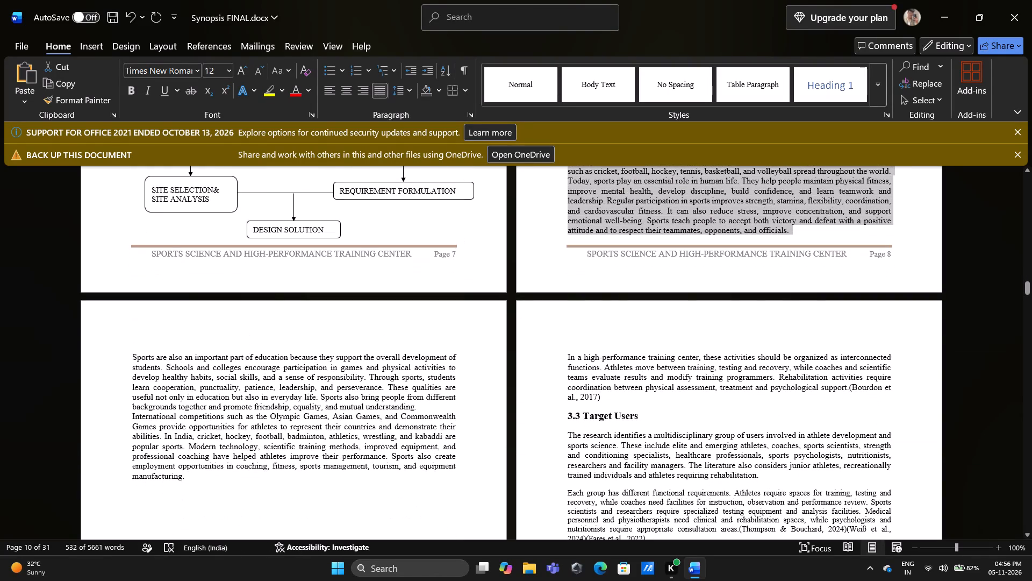
left_click_drag(125, 352, 197, 477)
scroll(402, 258, "down", 4)
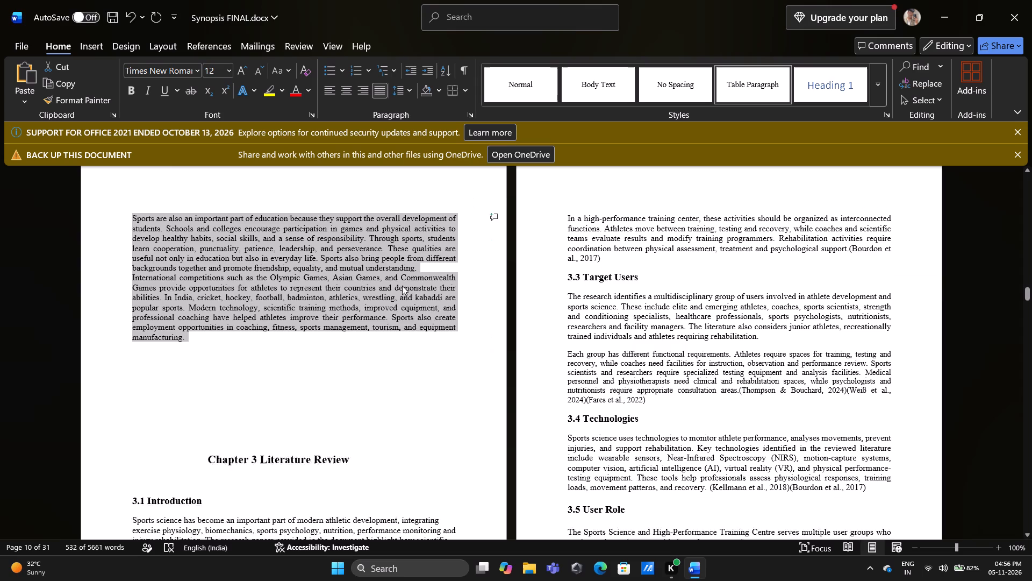
Insert blank lines before the "Chapter 3 Literature Review" heading to push it onto the next page.
left_click(201, 422)
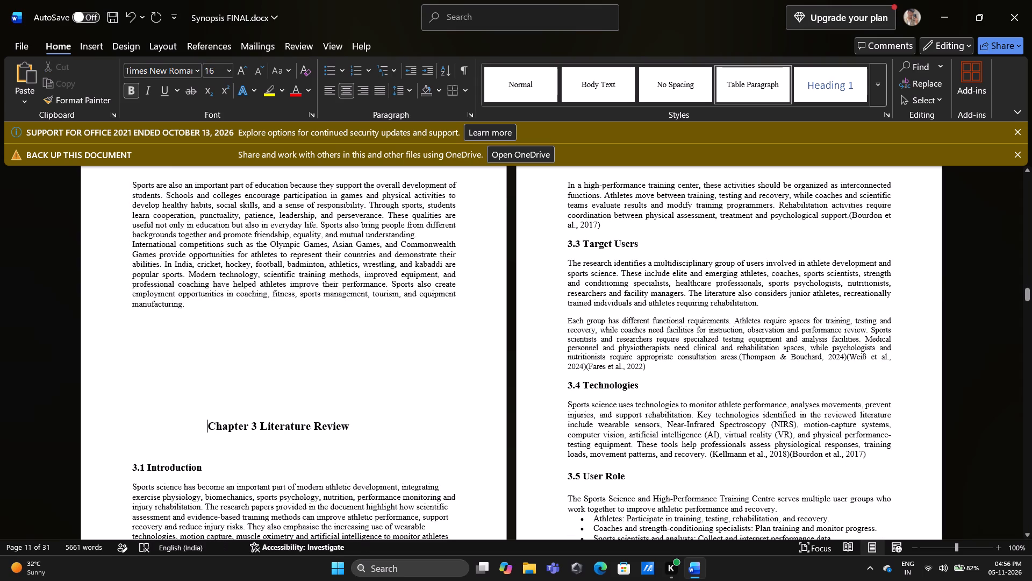
key("Return")
key("Return")
key("Return")
key("Return")
key("Return")
key("Return")
key("Return")
key("Return")
key("Return")
key("Return")
key("Return")
key("Return")
key("Return")
key("Return")
key("Return")
key("Return")
key("Return")
key("Return")
key("Return")
key("Return")
key("Return")
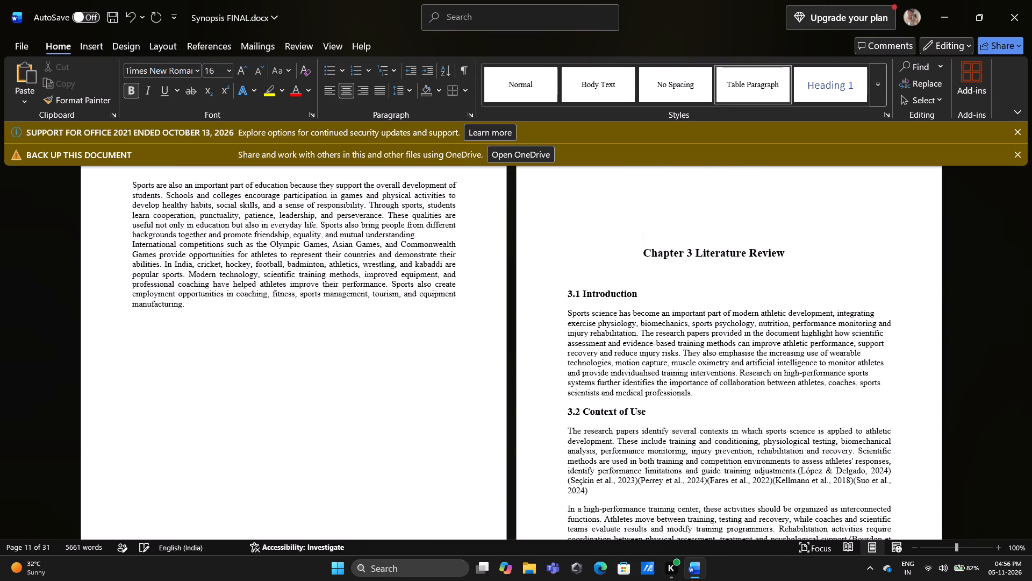
key("BackSpace")
Adjust the number of blank lines before the "Chapter 3 Literature Review" heading so it starts at the top of its page.
scroll(333, 412, "down", 3)
scroll(333, 412, "up", 6)
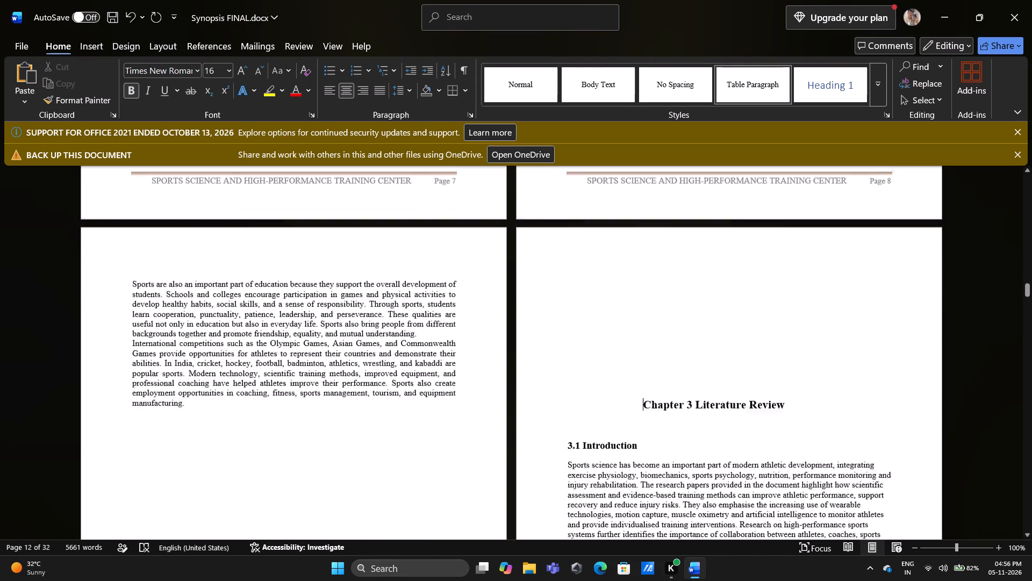
scroll(333, 412, "up", 1)
key("BackSpace")
key("BackSpace")
key("BackSpace")
key("BackSpace")
key("BackSpace")
key("BackSpace")
key("BackSpace")
key("BackSpace")
key("BackSpace")
key("BackSpace")
key("BackSpace")
key("BackSpace")
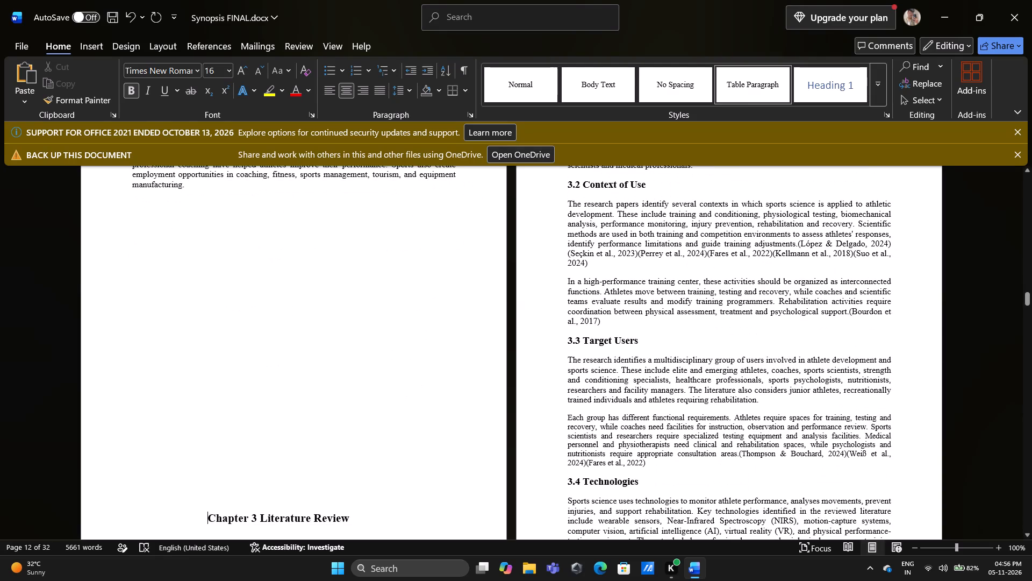
key("Return")
key("Return")
key("Return")
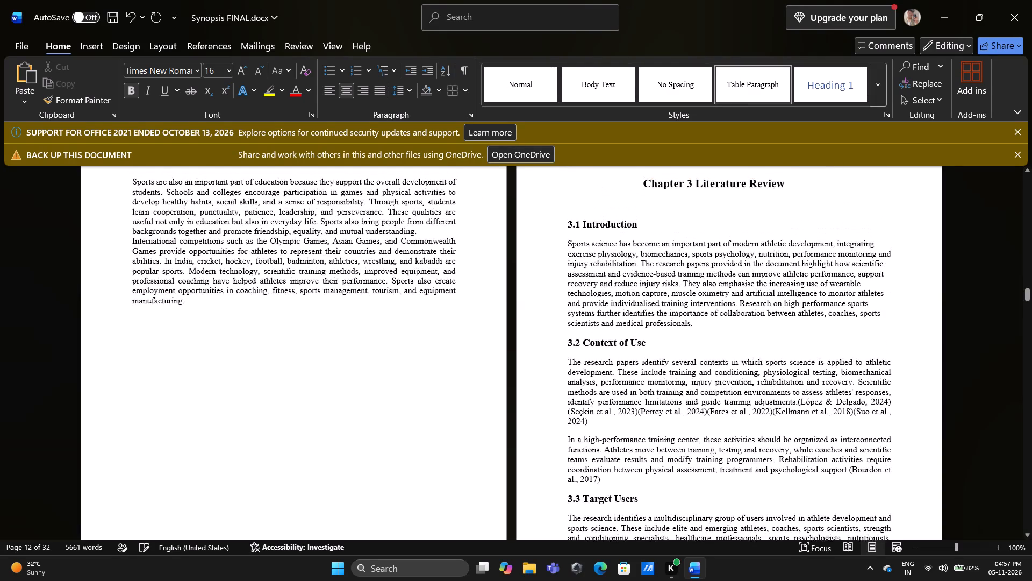
Review the page flow from Chapter 3 through the Chapter 4 Data Collection and Chapter 5 Case Study headings.
scroll(333, 412, "down", 14)
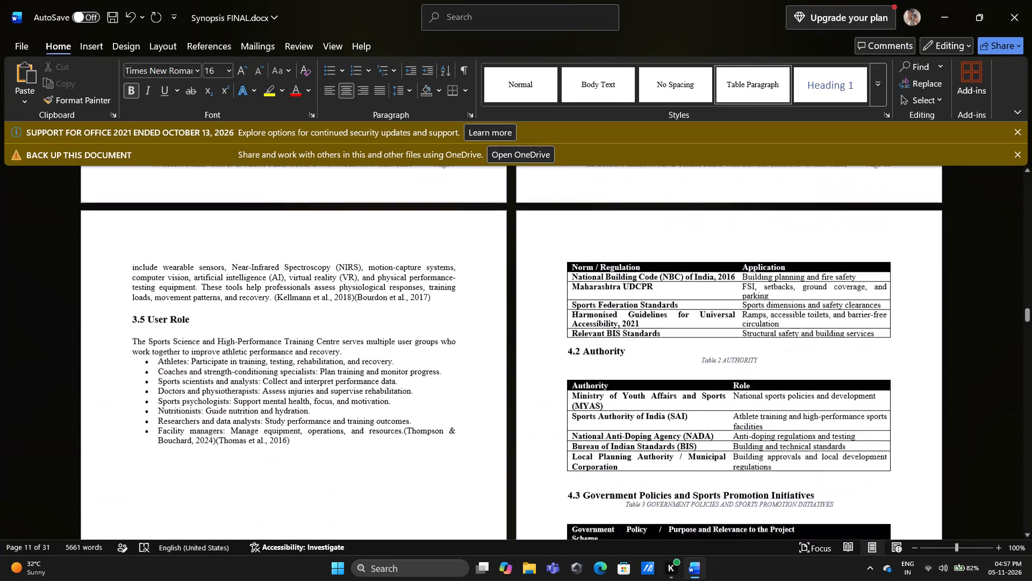
scroll(325, 389, "down", 2)
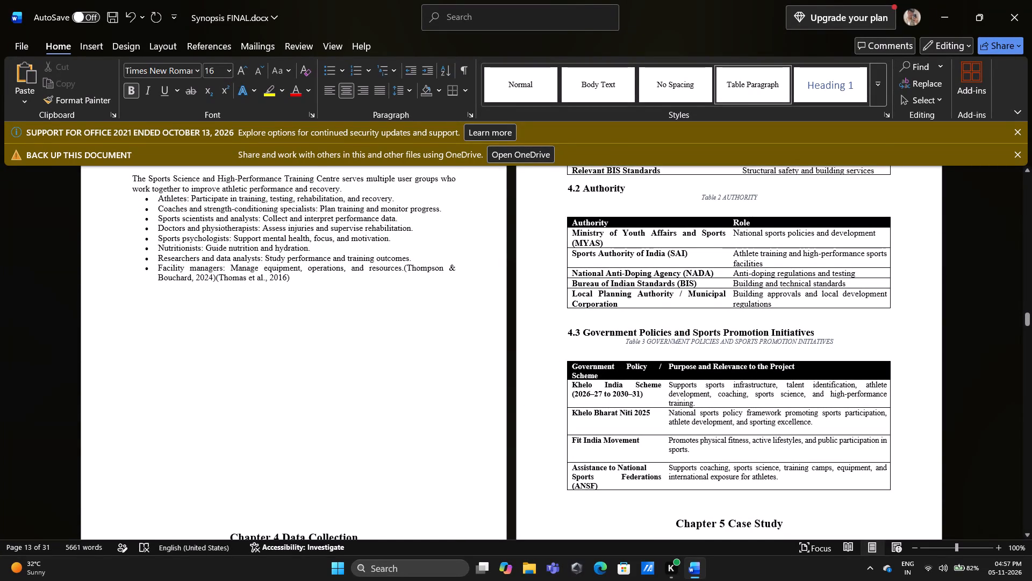
scroll(415, 432, "down", 4)
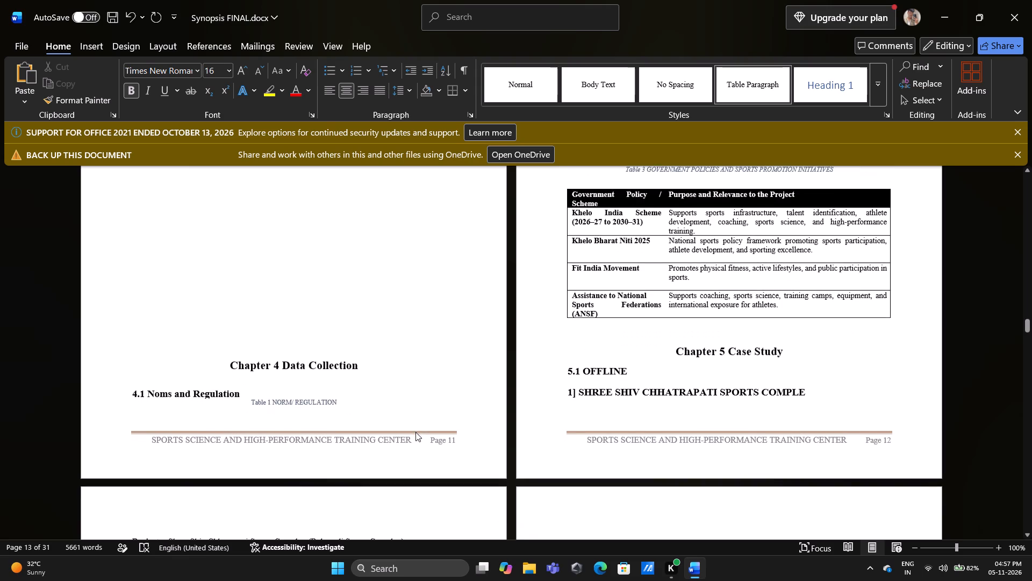
scroll(415, 432, "up", 9)
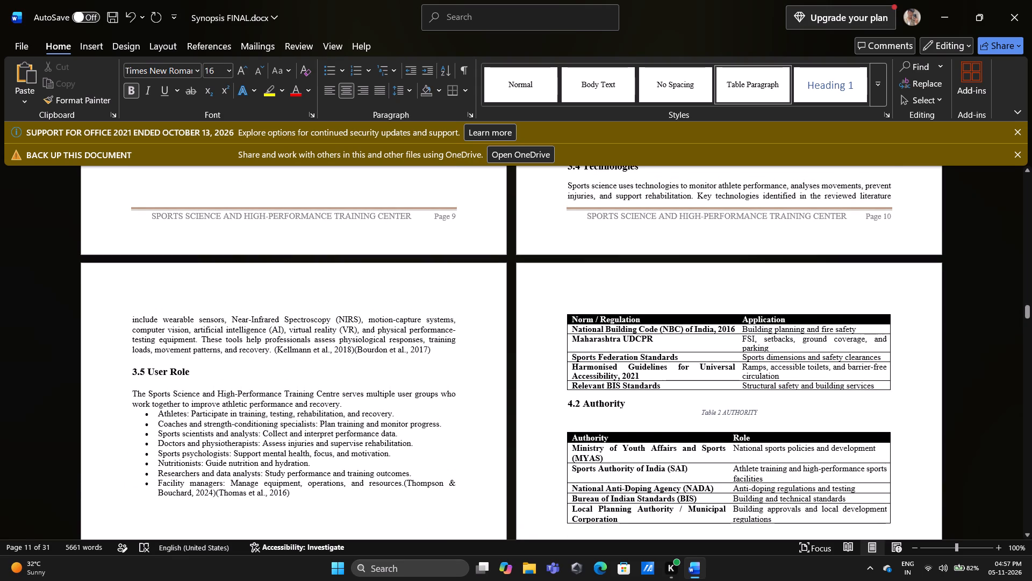
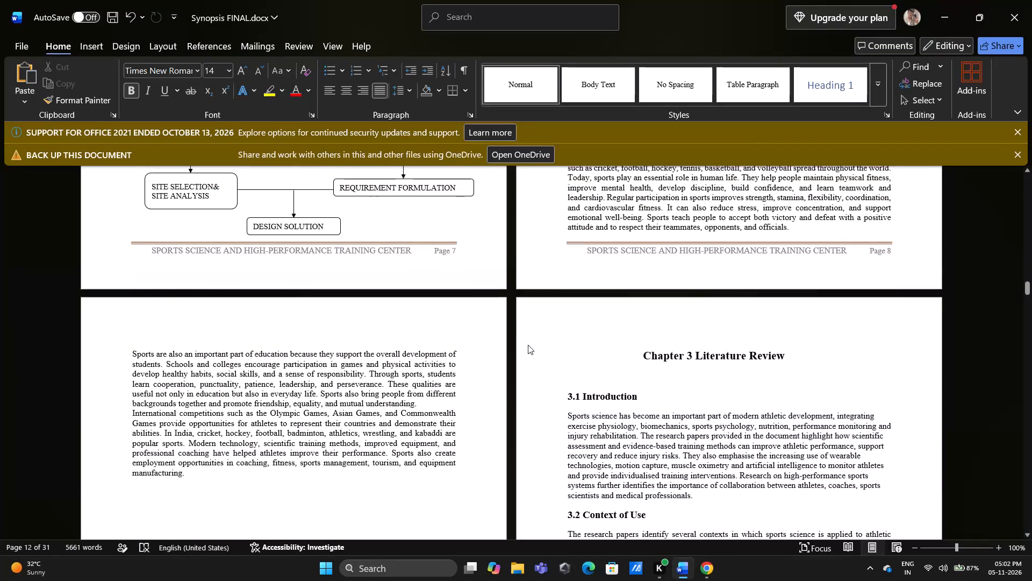
scroll(528, 345, "down", 16)
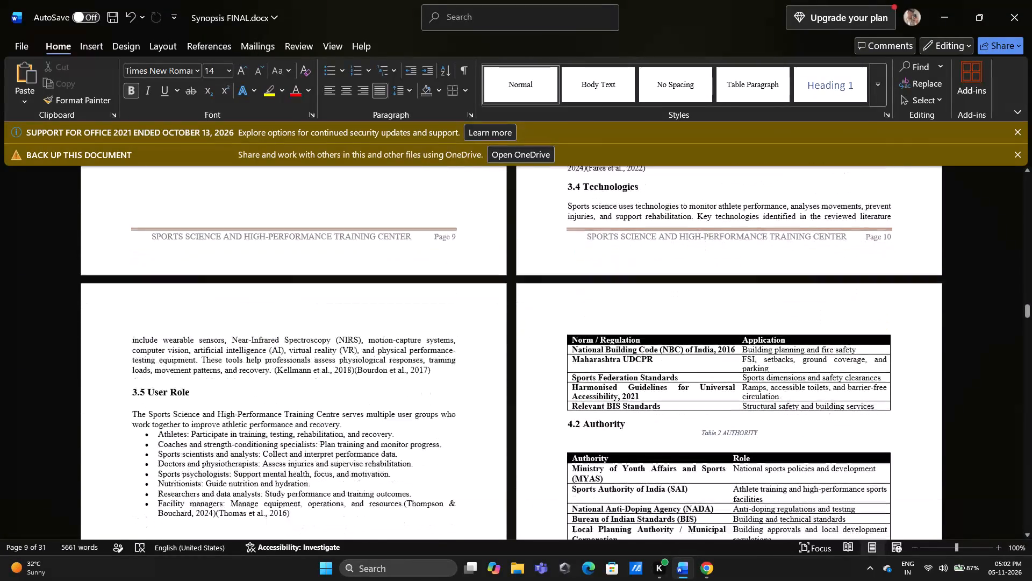
scroll(528, 343, "down", 8)
left_click(225, 359)
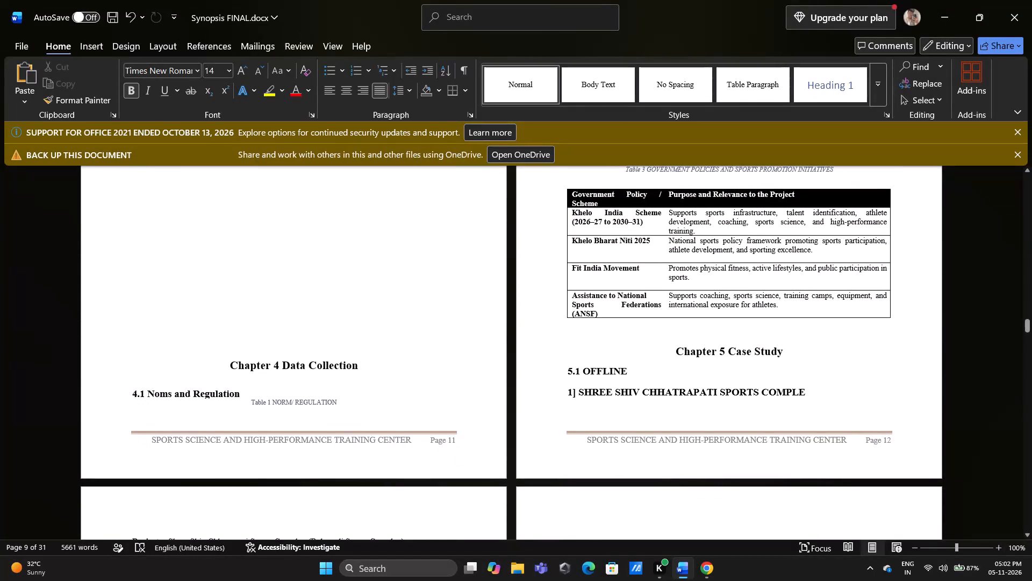
key("Return")
key("Return")
key("Return")
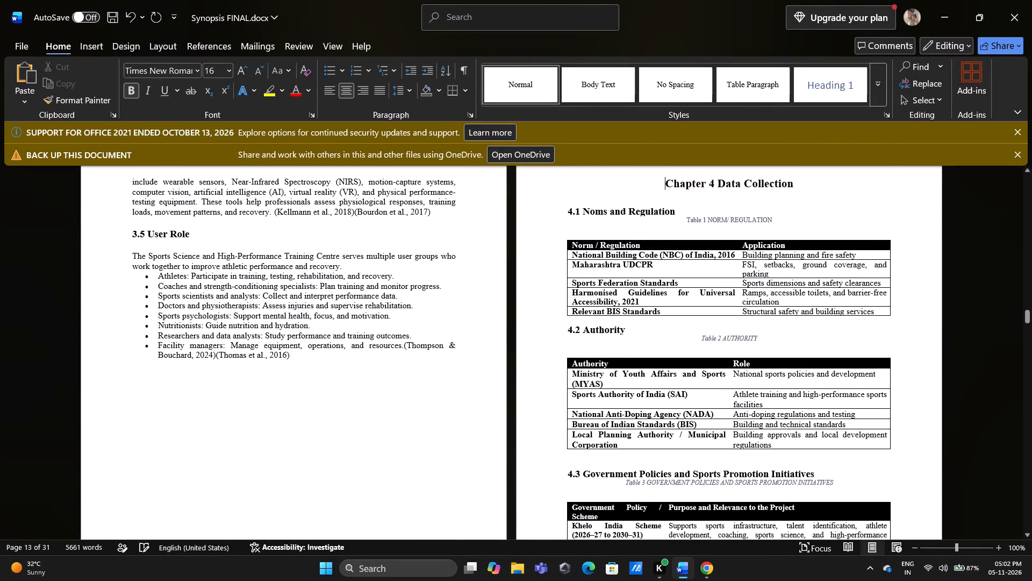
Insert a blank line before the "Chapter 5 Case Study" heading so it moves to the page with "5.1 OFFLINE".
scroll(522, 302, "down", 9)
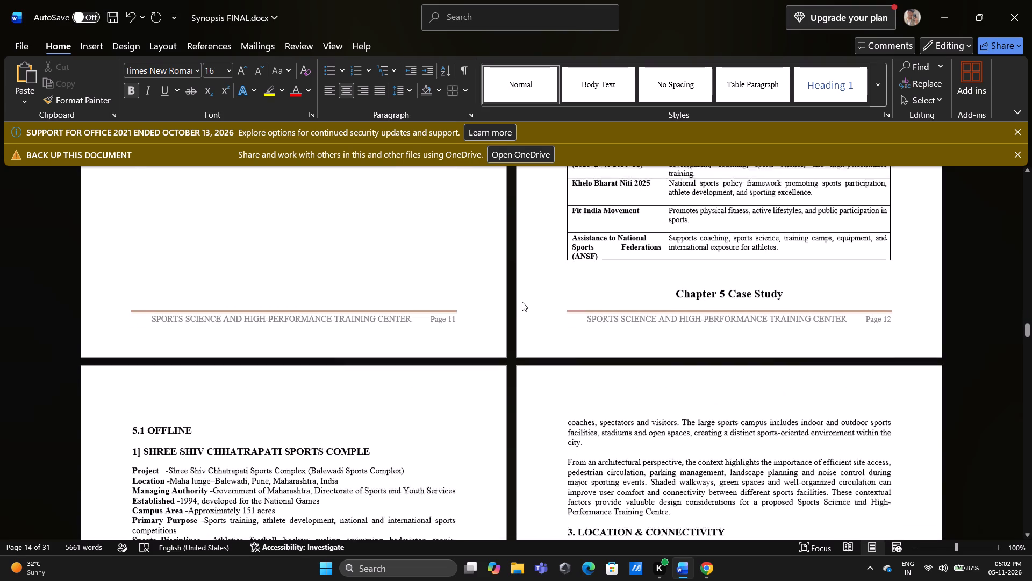
left_click(671, 278)
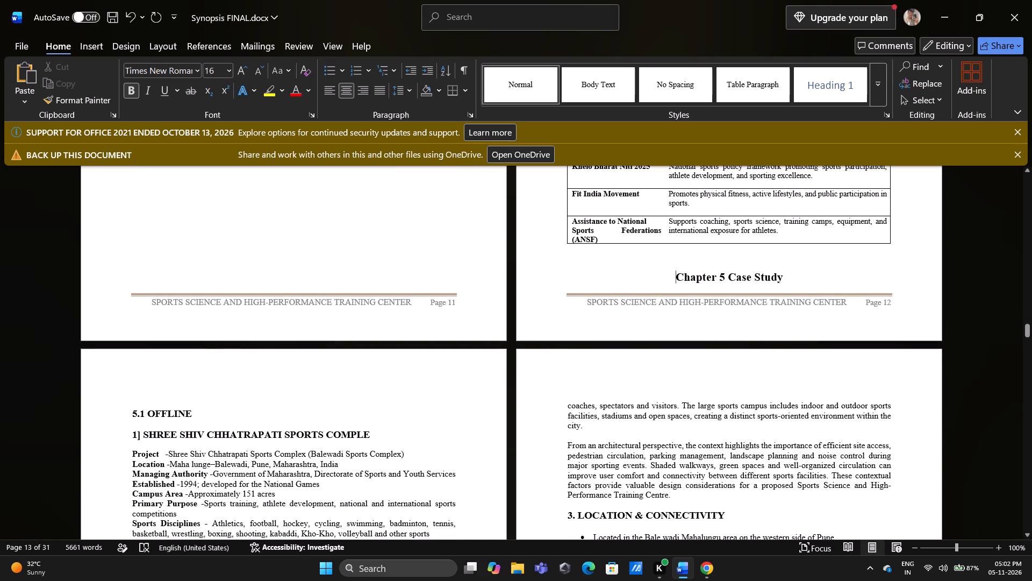
key("Return")
Check the page layout of the Shree Shiv Chhatrapati sports complex case study, through to the start of section 5.2.
scroll(588, 308, "down", 16)
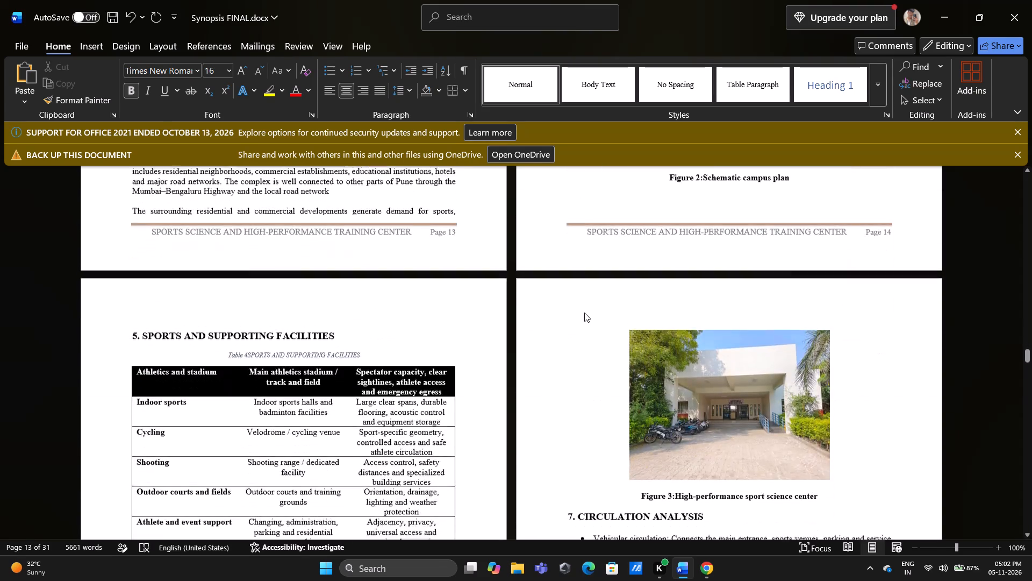
scroll(584, 313, "down", 10)
scroll(585, 313, "up", 9)
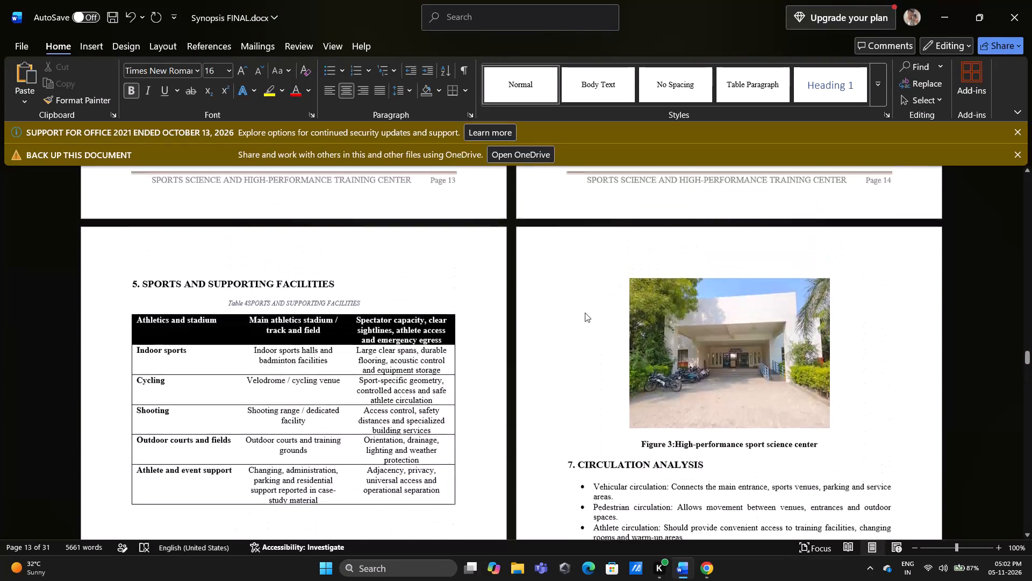
scroll(585, 313, "up", 1)
scroll(585, 313, "down", 16)
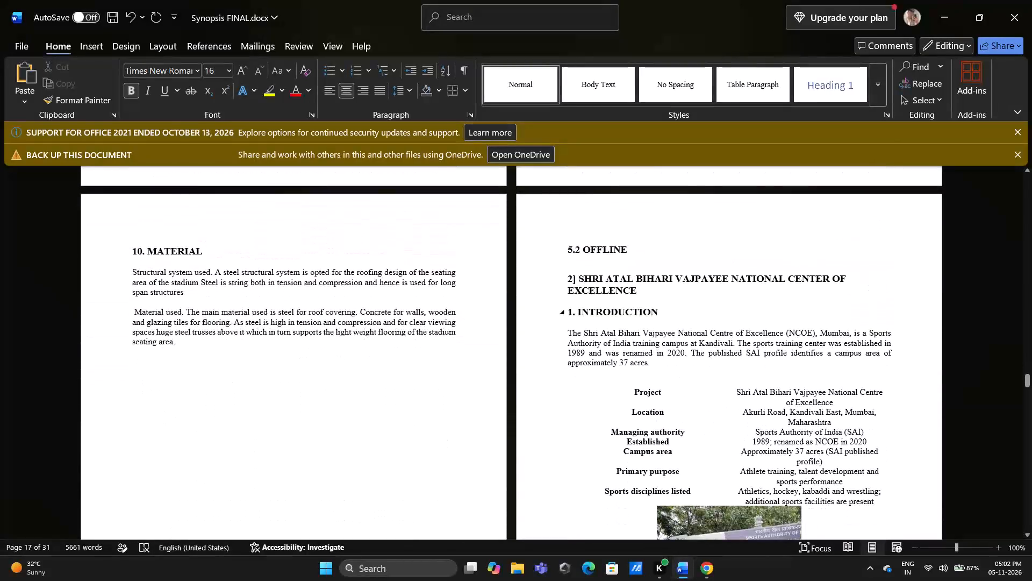
Go back over the Chapter 5 and Chapter 4 opening pages to check the chapter starts and the tables below 4.1 to 4.3.
scroll(585, 314, "up", 15)
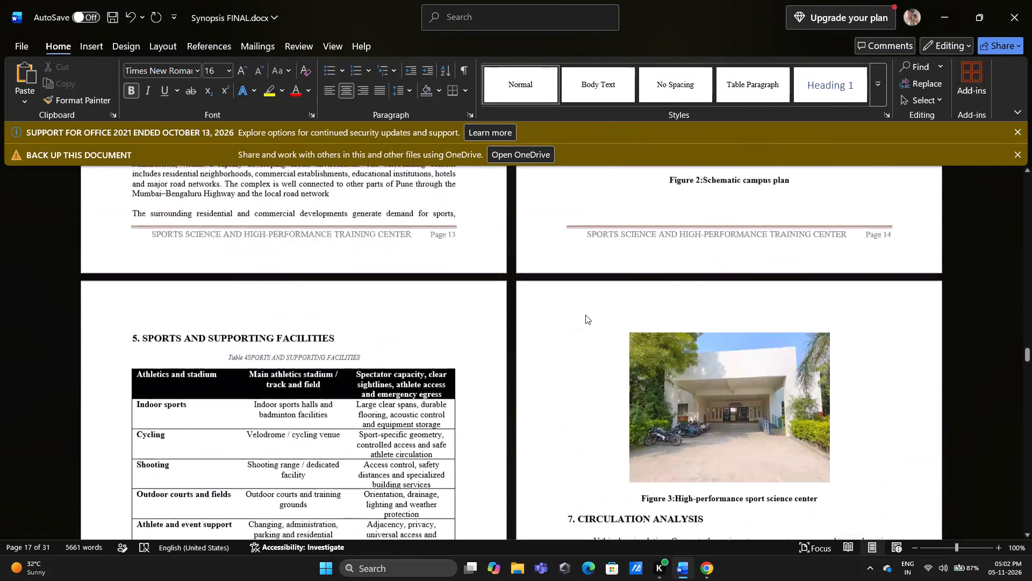
scroll(585, 315, "up", 12)
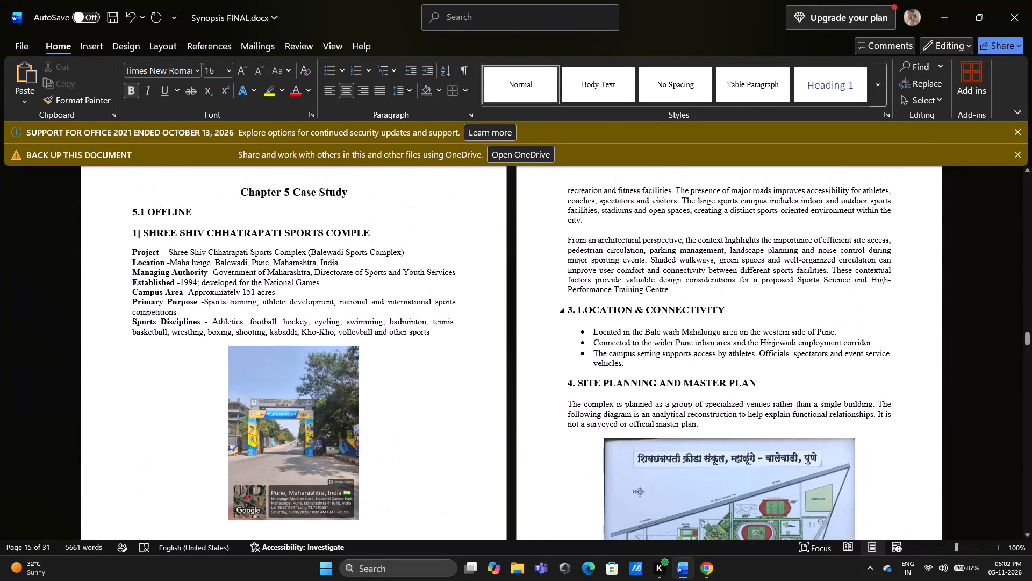
scroll(533, 344, "up", 9)
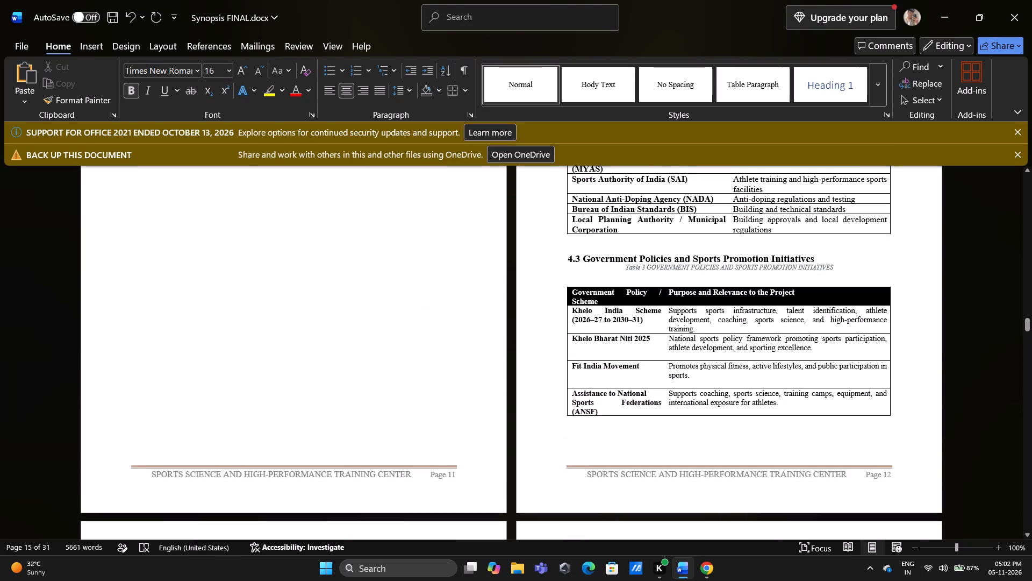
scroll(533, 344, "up", 10)
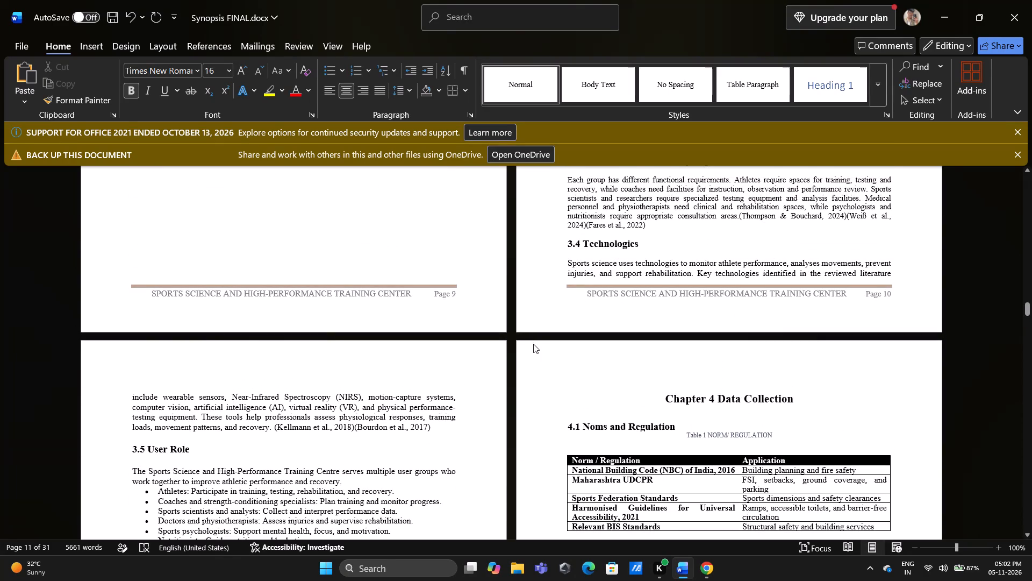
scroll(533, 344, "down", 4)
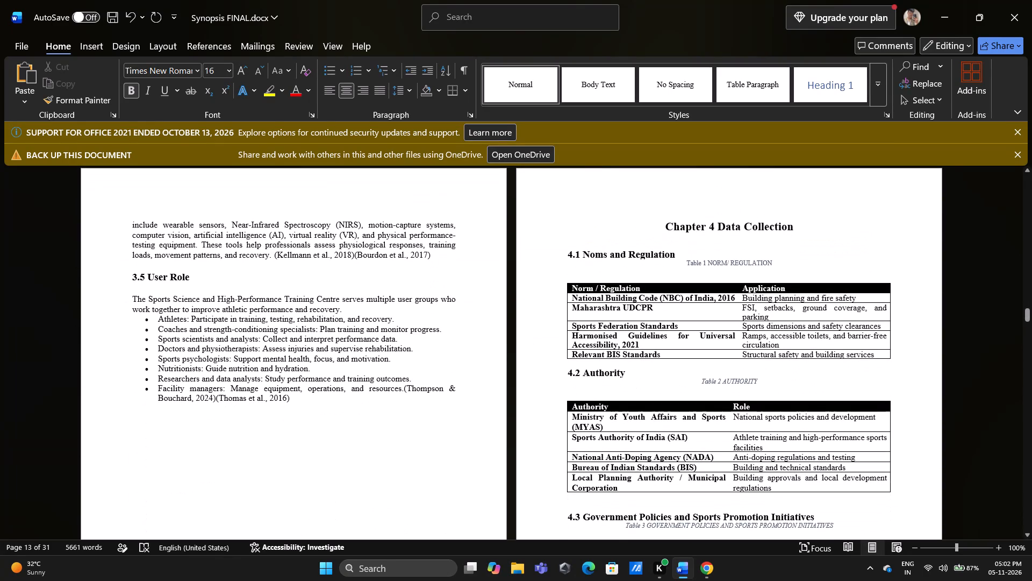
scroll(533, 344, "down", 2)
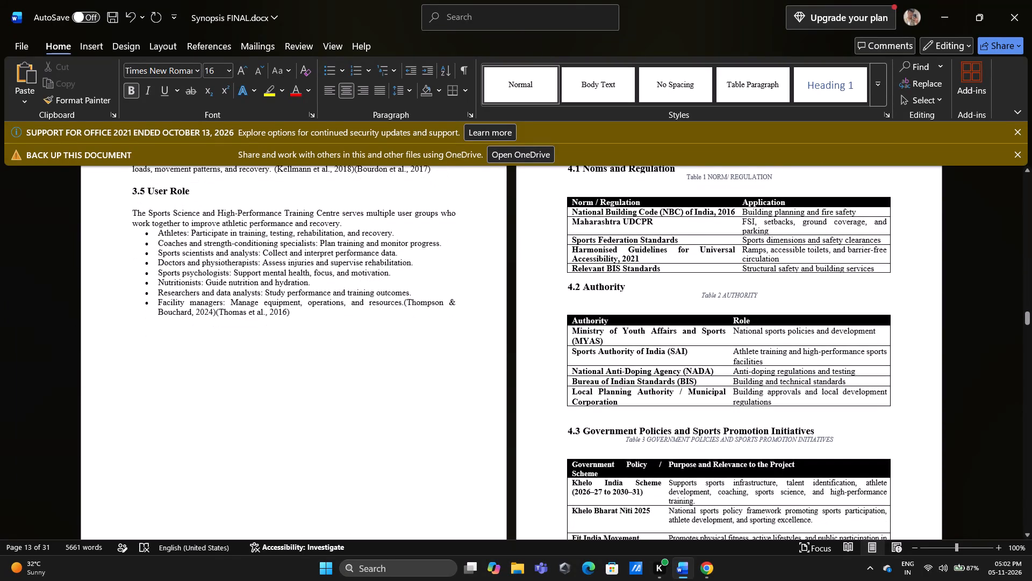
scroll(533, 344, "up", 1)
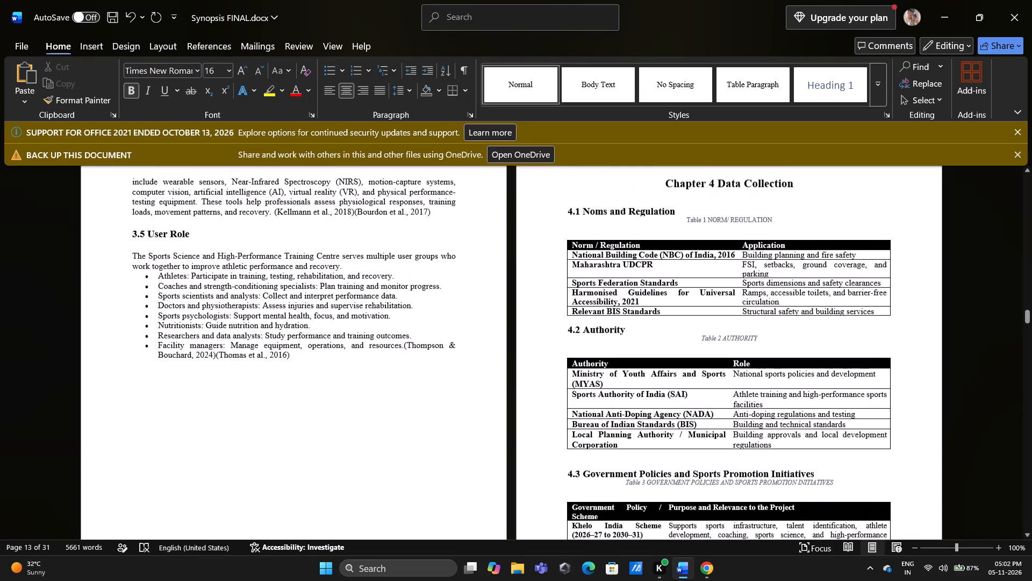
scroll(542, 339, "down", 4)
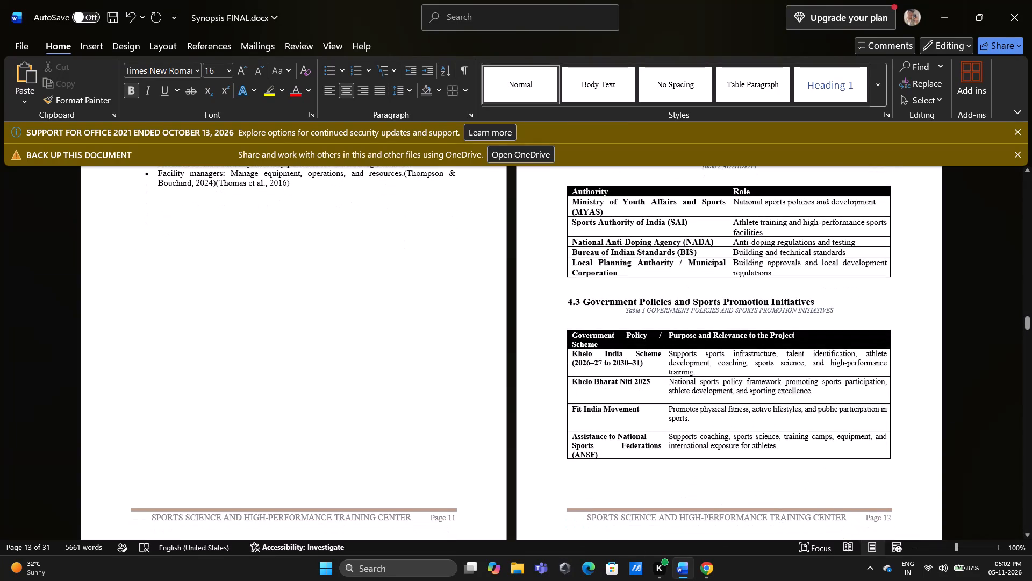
Review the layout of the two offline case studies in Chapter 5, from Shree Shiv Chhatrapati to the Shri Atal Bihari Vajpayee center.
scroll(542, 339, "down", 12)
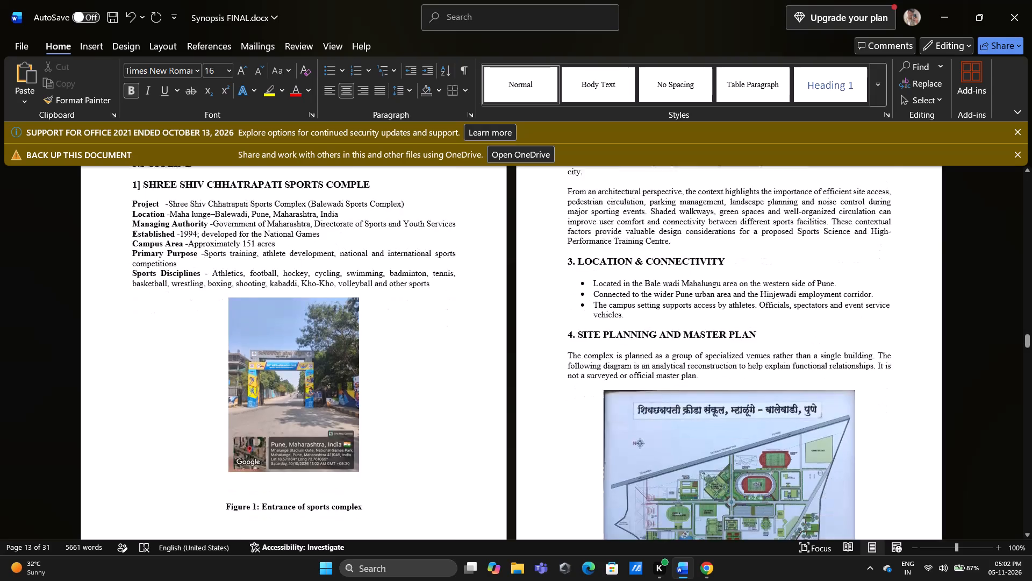
scroll(542, 339, "down", 14)
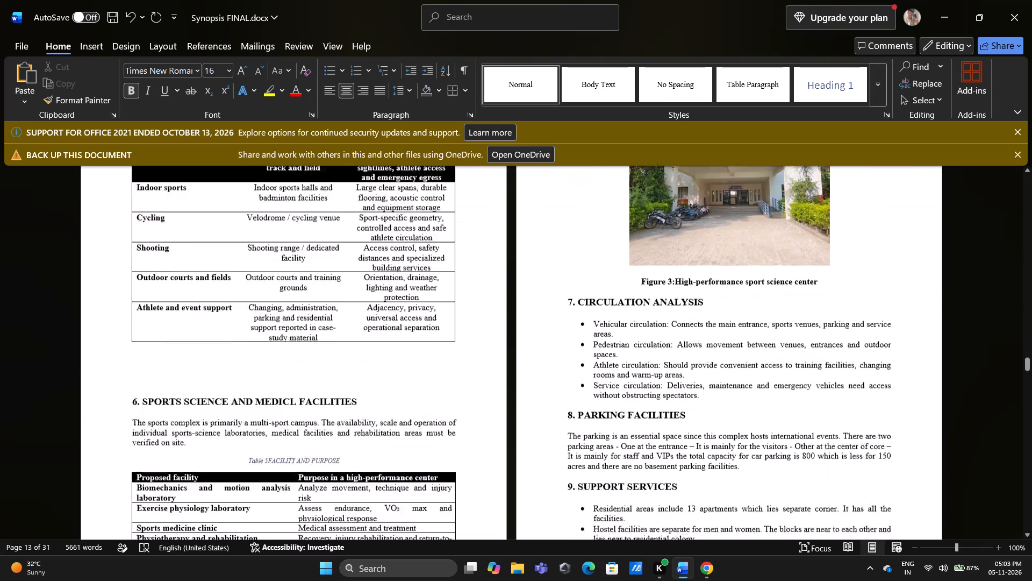
scroll(542, 339, "down", 14)
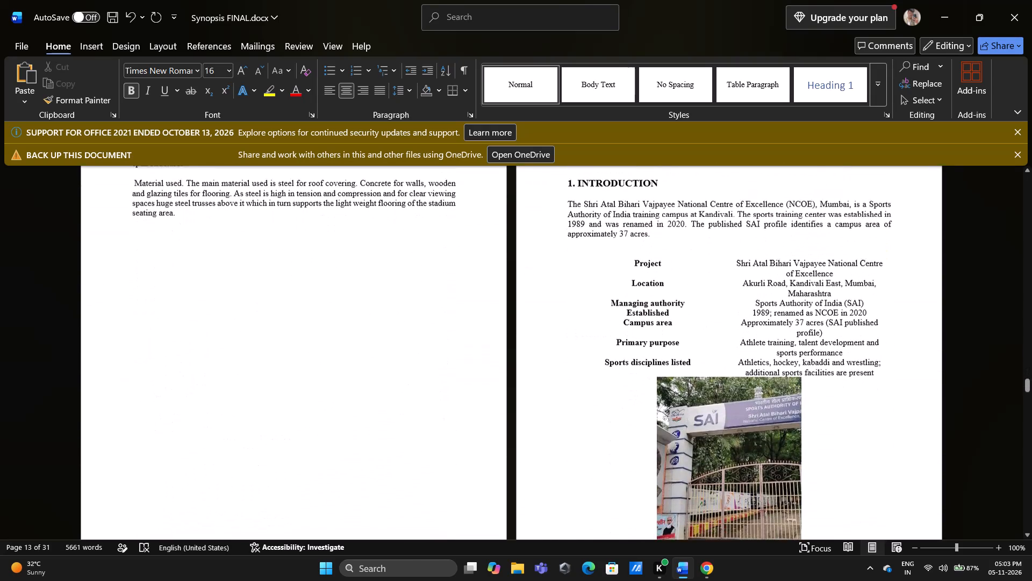
scroll(542, 339, "down", 19)
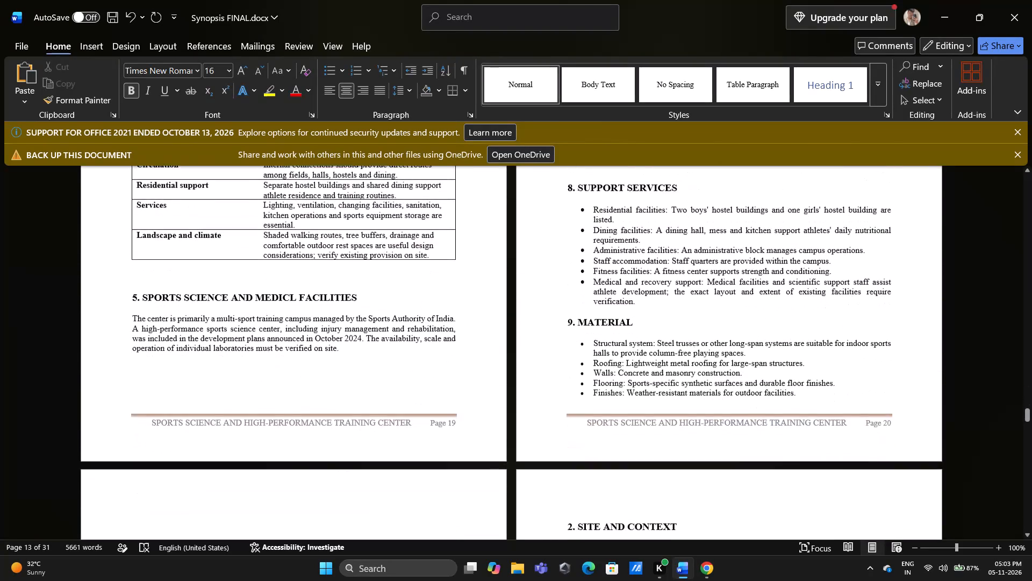
Review the online case studies, Inspire Institute of Sport and Aspire Academy, through the comparative analysis to the Chapter 6 headings.
scroll(542, 339, "down", 6)
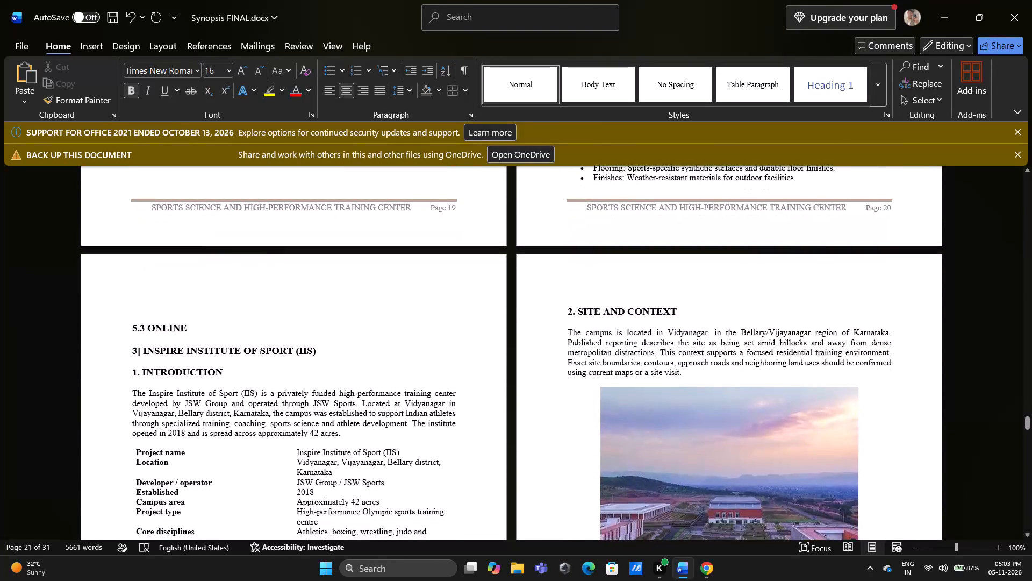
scroll(542, 339, "down", 19)
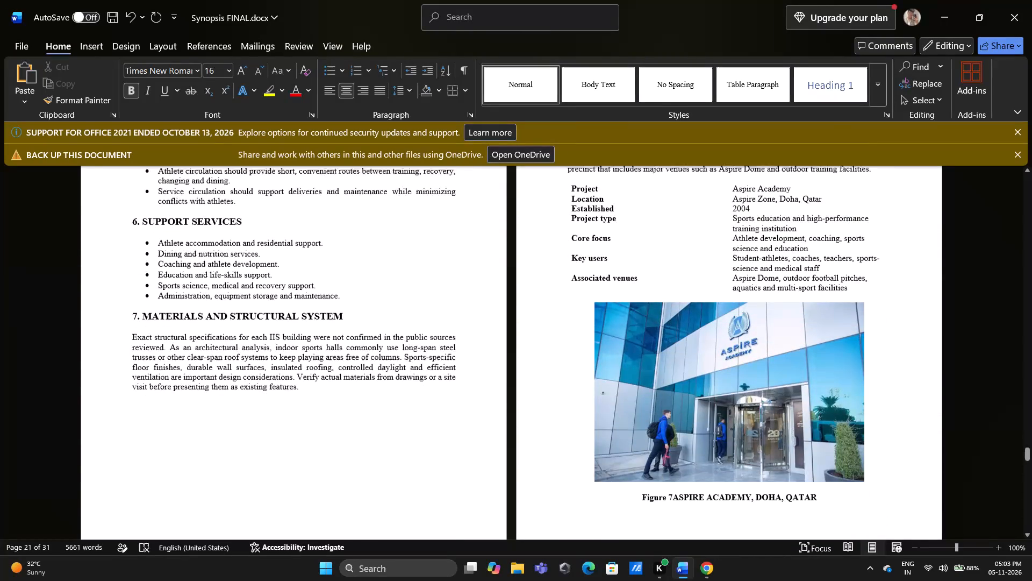
scroll(542, 339, "up", 5)
scroll(542, 339, "down", 12)
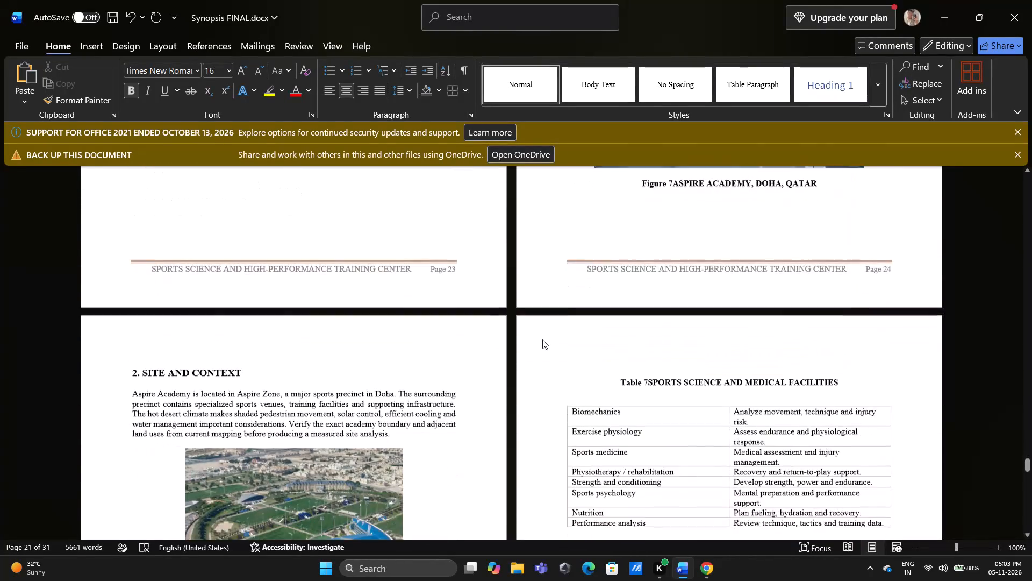
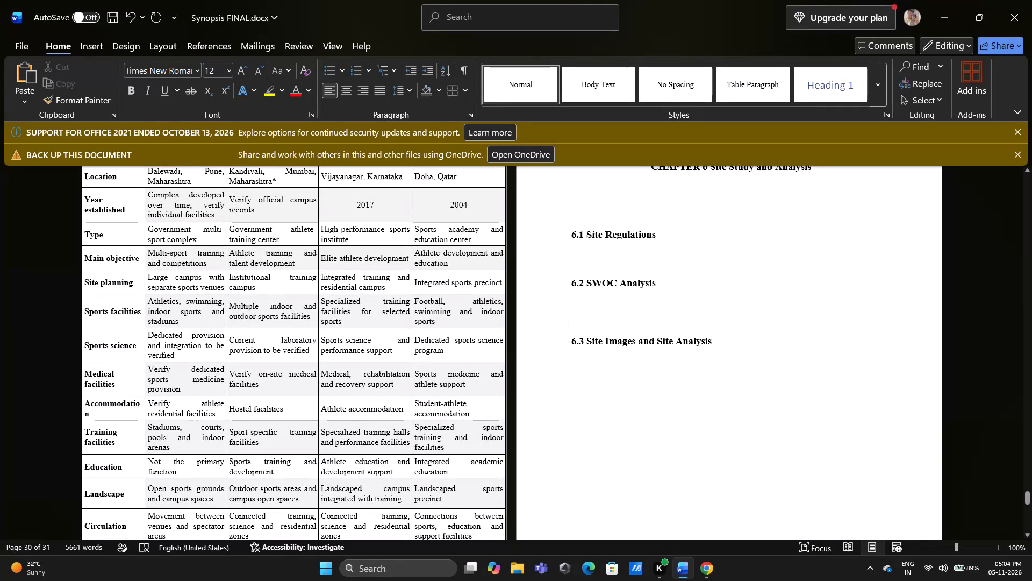
Review the pages around the Comparative Analysis table and the Chapter 6 Site Study and Analysis headings.
scroll(439, 458, "down", 4)
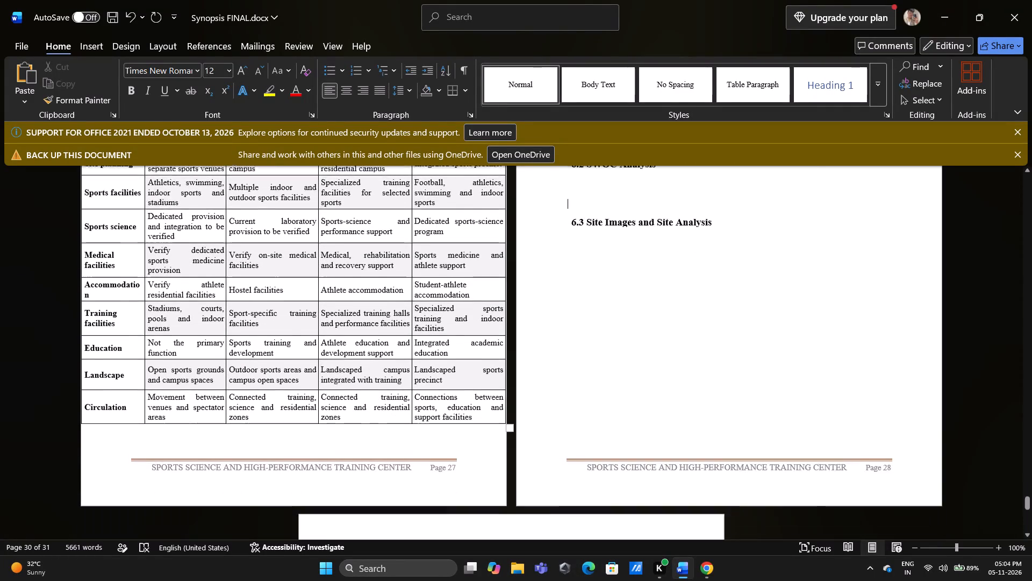
key("grave")
scroll(435, 451, "down", 3, "shift")
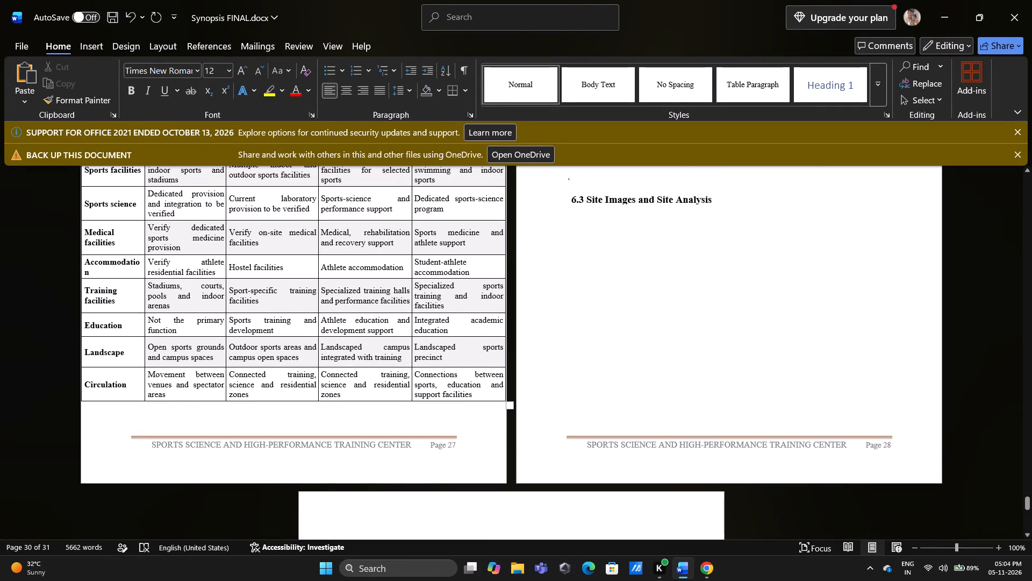
scroll(494, 431, "down", 2, "shift")
scroll(496, 434, "down", 3, "ctrl")
scroll(496, 436, "up", 3)
scroll(496, 436, "down", 2)
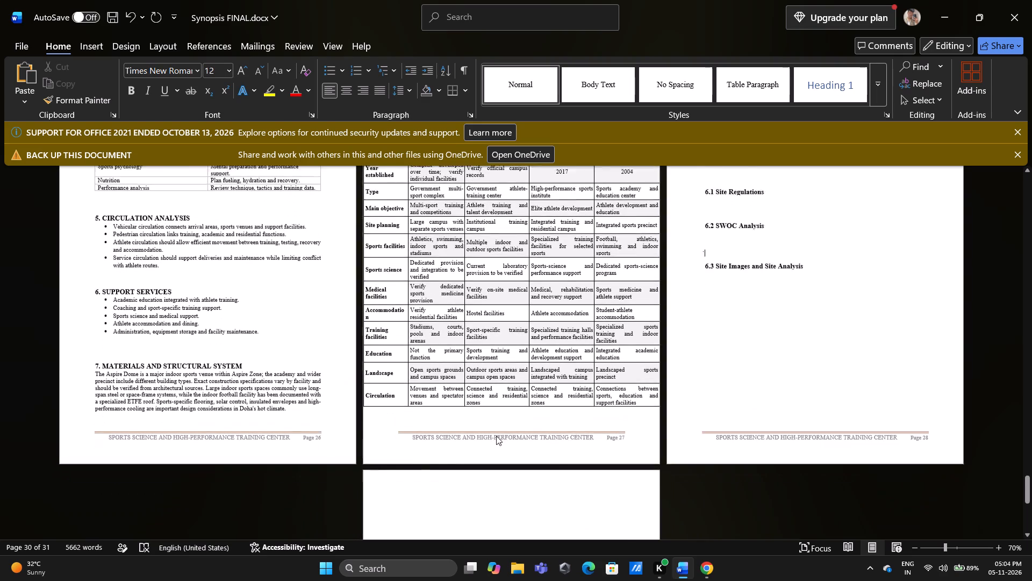
scroll(496, 436, "down", 3)
scroll(496, 436, "up", 9)
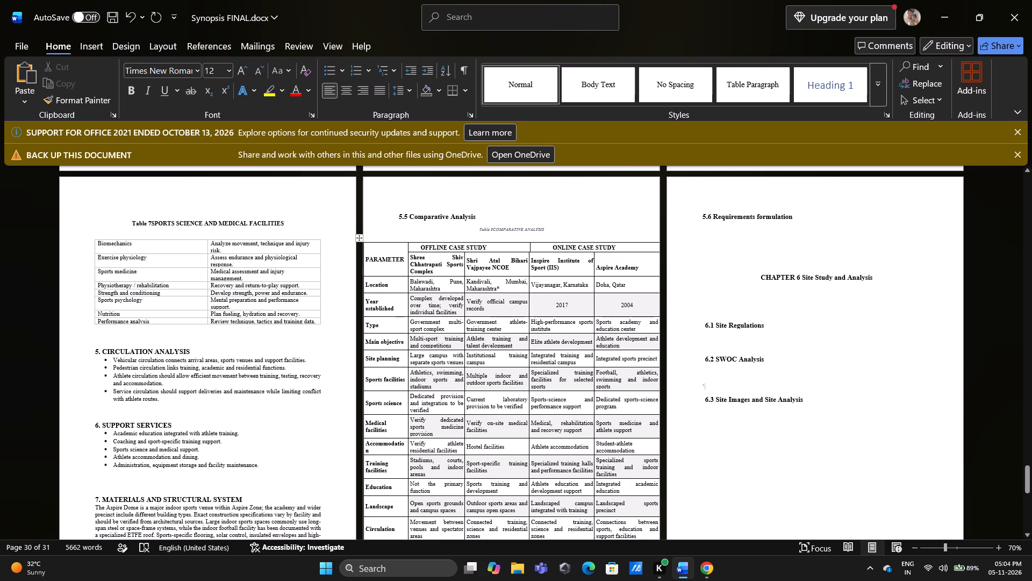
scroll(389, 307, "up", 2, "shift")
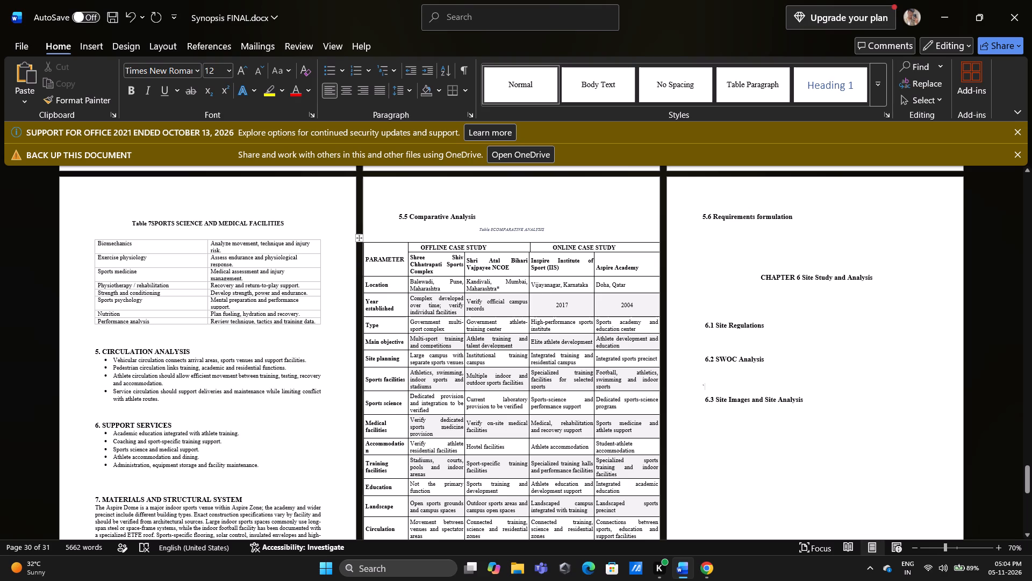
scroll(389, 307, "up", 1, "shift")
scroll(515, 345, "up", 5, "ctrl")
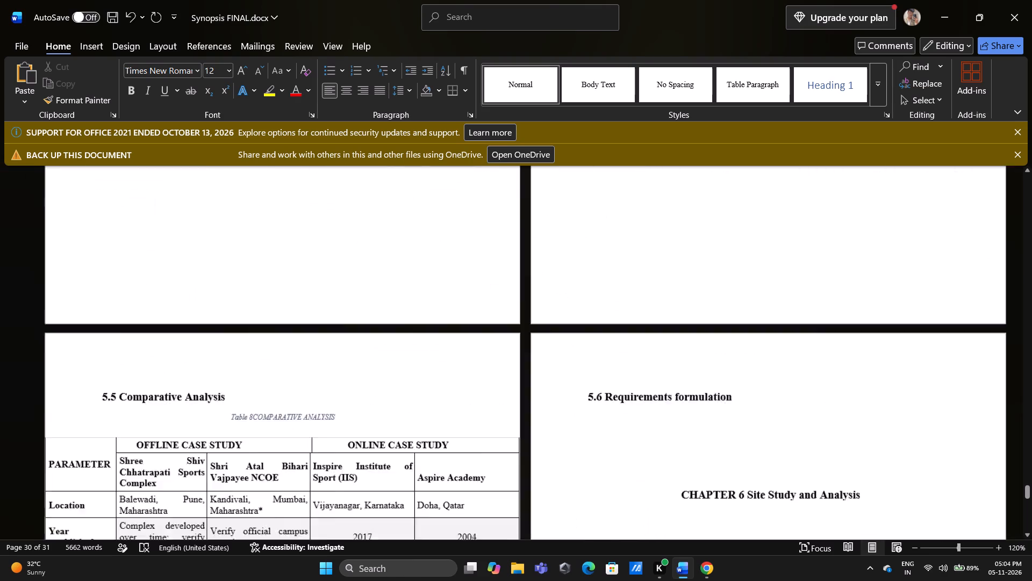
Shrink the Comparative Analysis table in section 5.5 to about 85 percent of the page width.
scroll(456, 395, "up", 13)
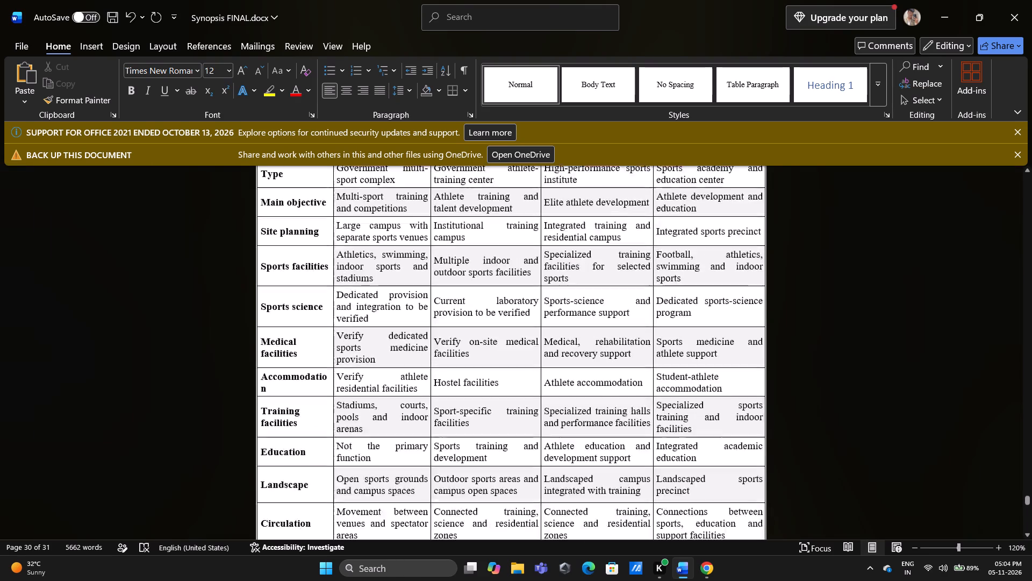
scroll(457, 395, "up", 3)
scroll(457, 395, "down", 7)
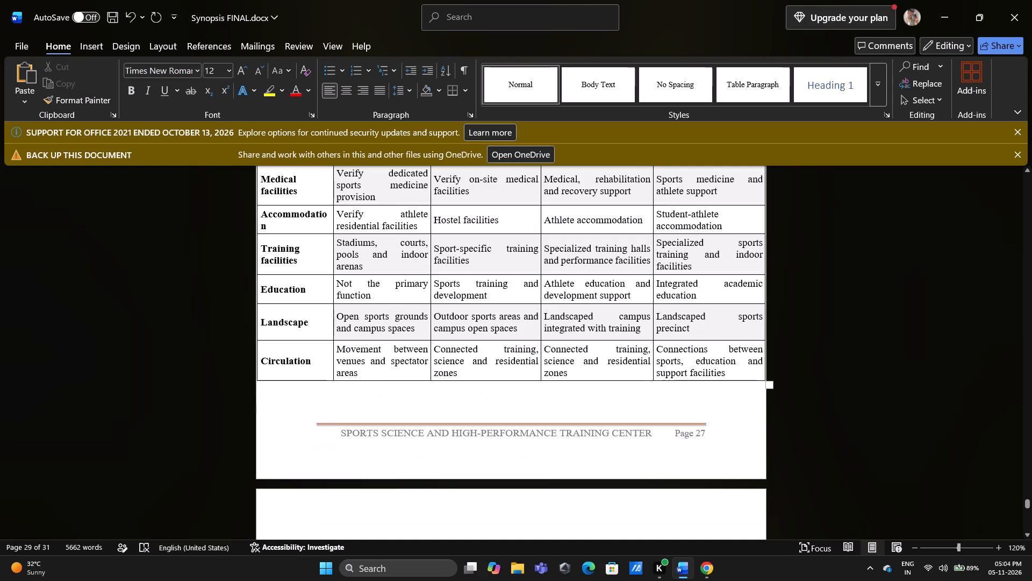
left_click_drag(771, 385, 689, 317)
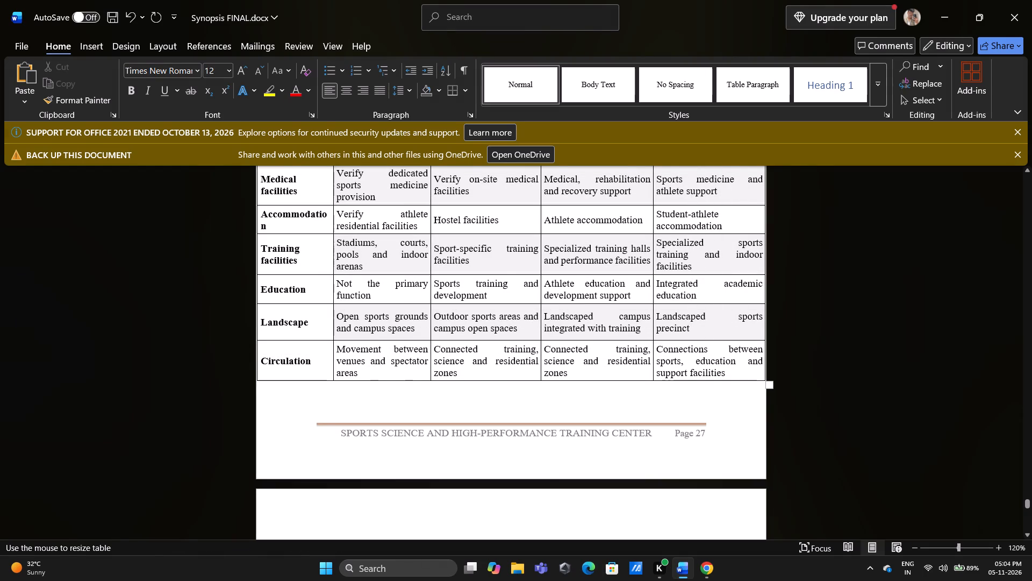
scroll(668, 358, "down", 4)
scroll(668, 359, "up", 6)
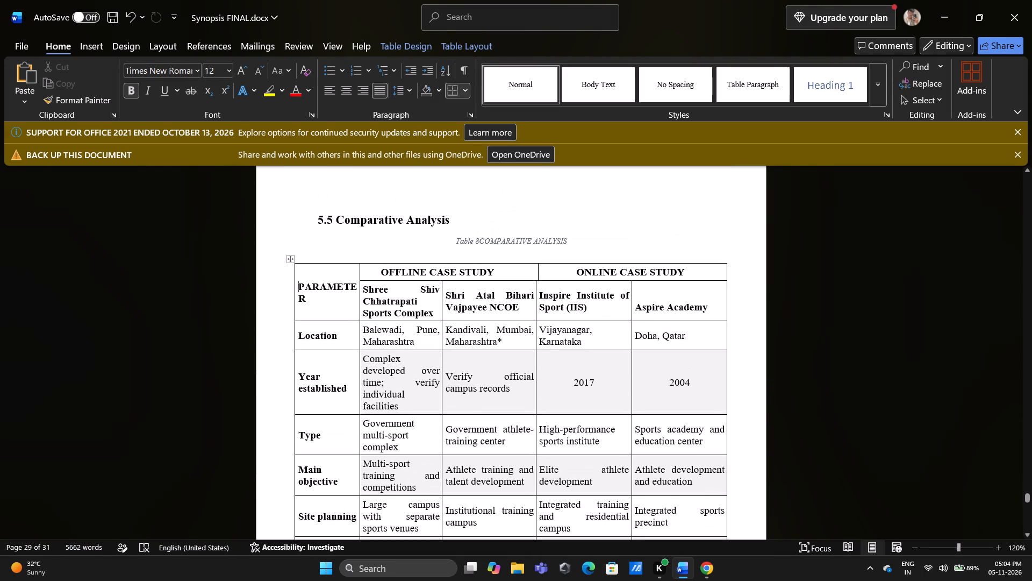
scroll(601, 349, "down", 5)
scroll(633, 402, "down", 3)
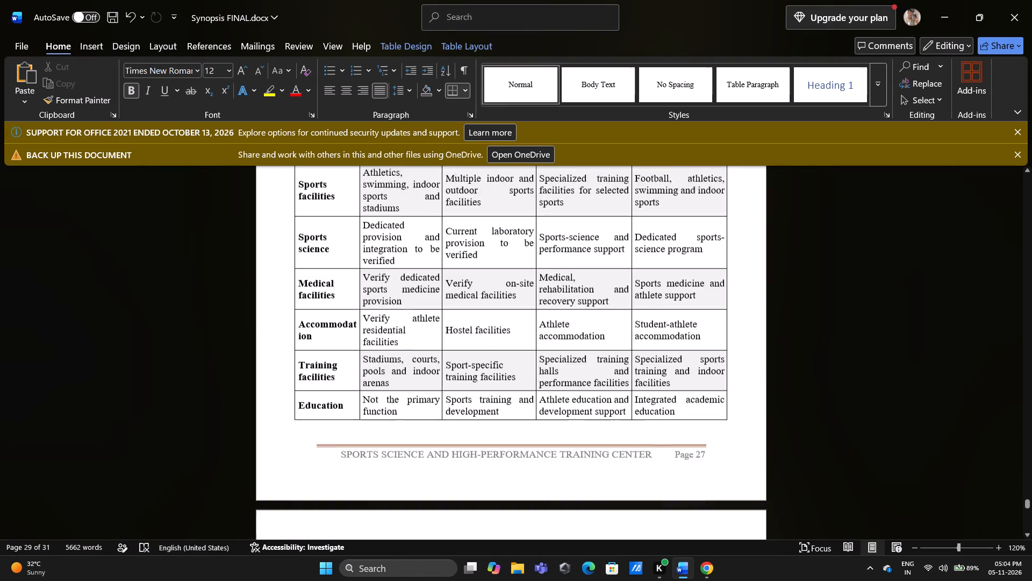
Select the whole Comparative Analysis table and shrink it slightly further, bringing its sides closer to the text margins.
left_click(722, 380)
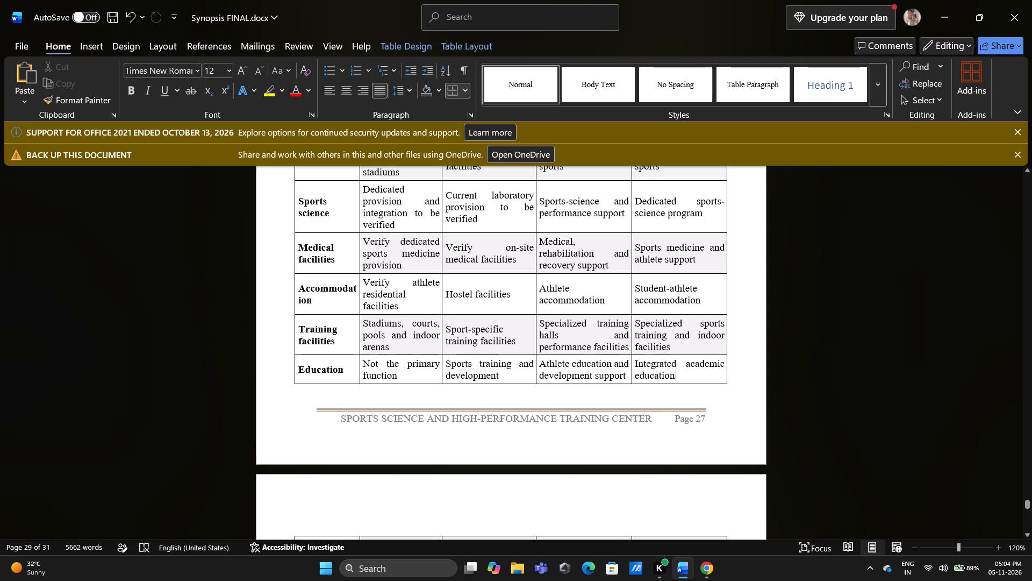
key("Escape")
scroll(715, 395, "down", 5)
scroll(663, 413, "up", 6)
scroll(518, 373, "up", 2)
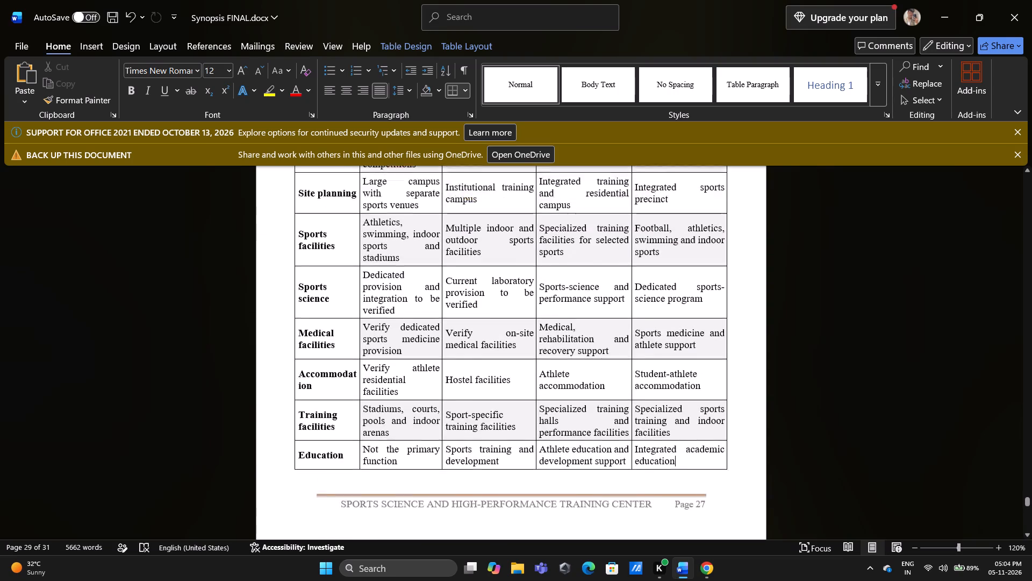
scroll(518, 373, "up", 9)
left_click(288, 462)
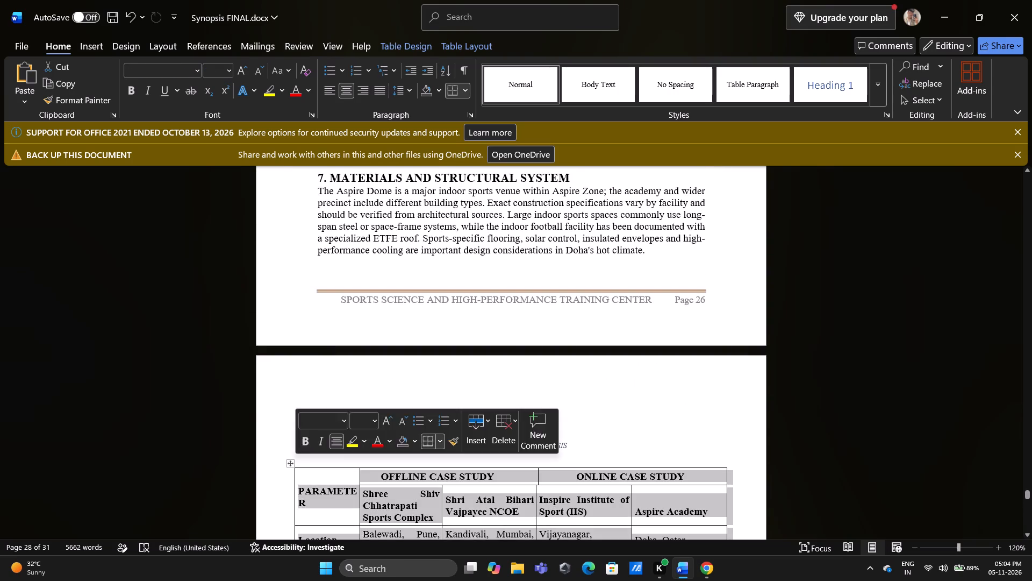
scroll(341, 358, "down", 10)
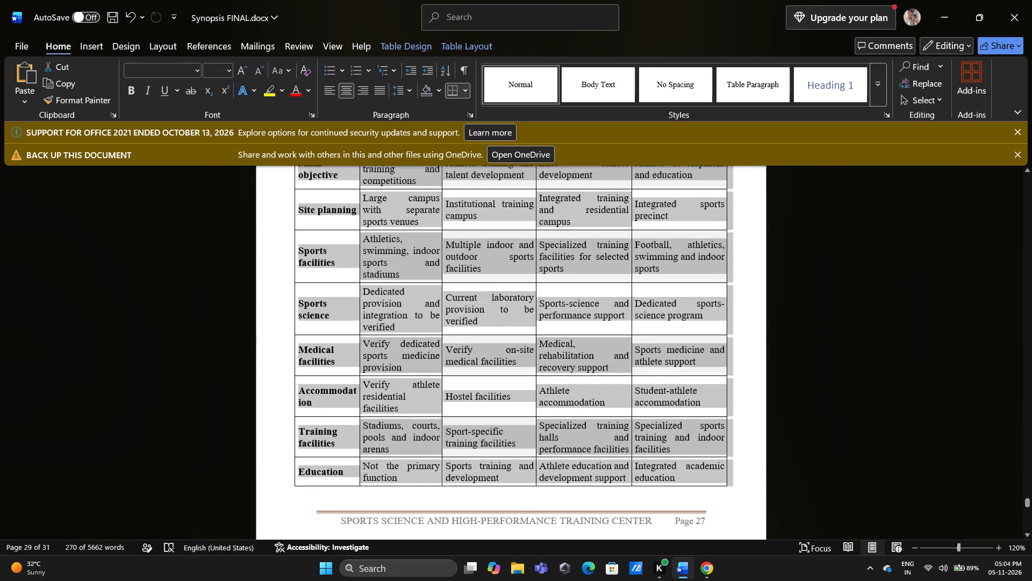
scroll(654, 390, "down", 6)
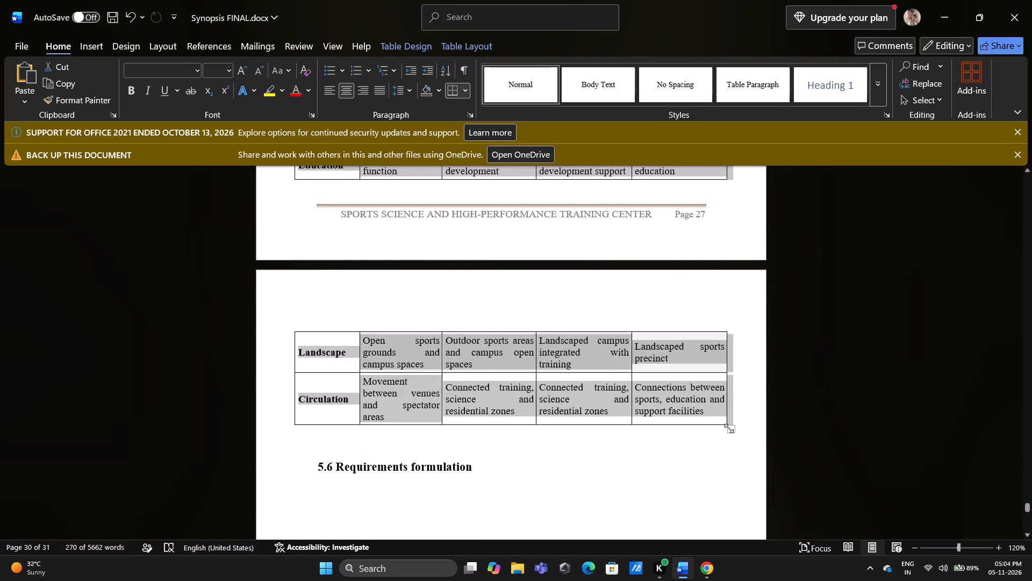
left_click_drag(729, 428, 707, 411)
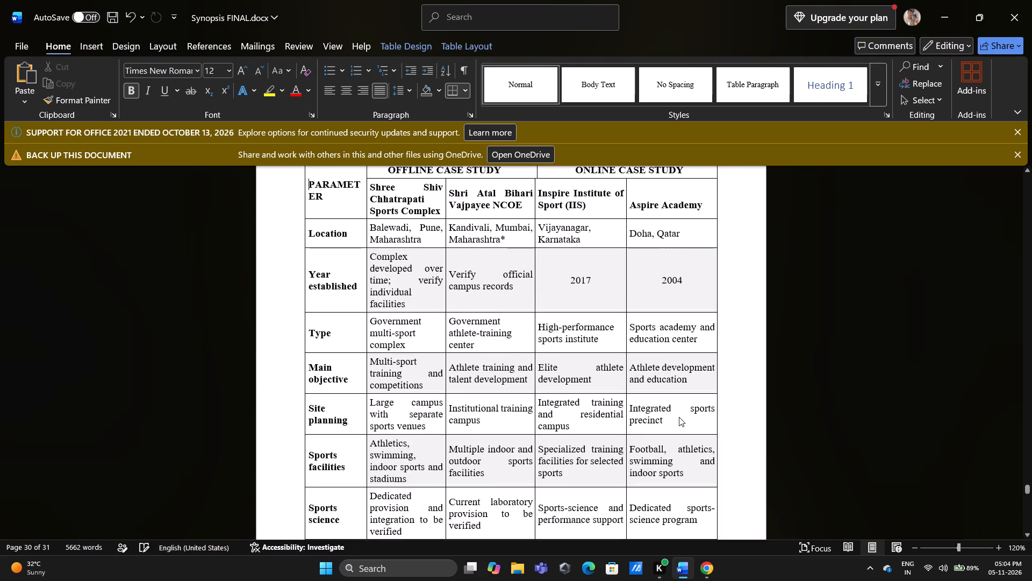
scroll(678, 417, "up", 4)
scroll(676, 416, "down", 14)
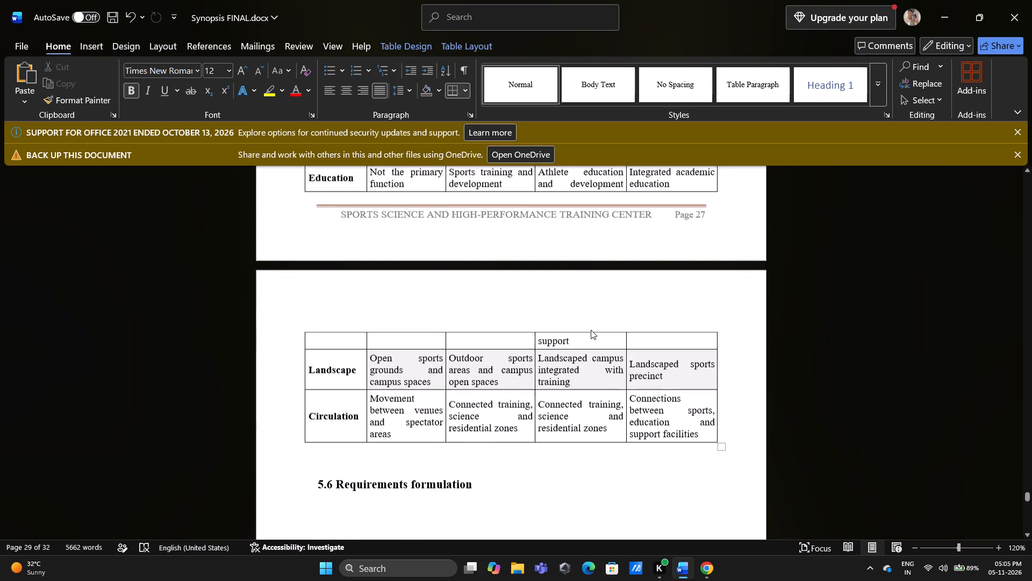
Reduce the Comparative Analysis table again to about two thirds of the page width, within the text margins.
scroll(591, 330, "down", 2)
left_click_drag(722, 342, 712, 340)
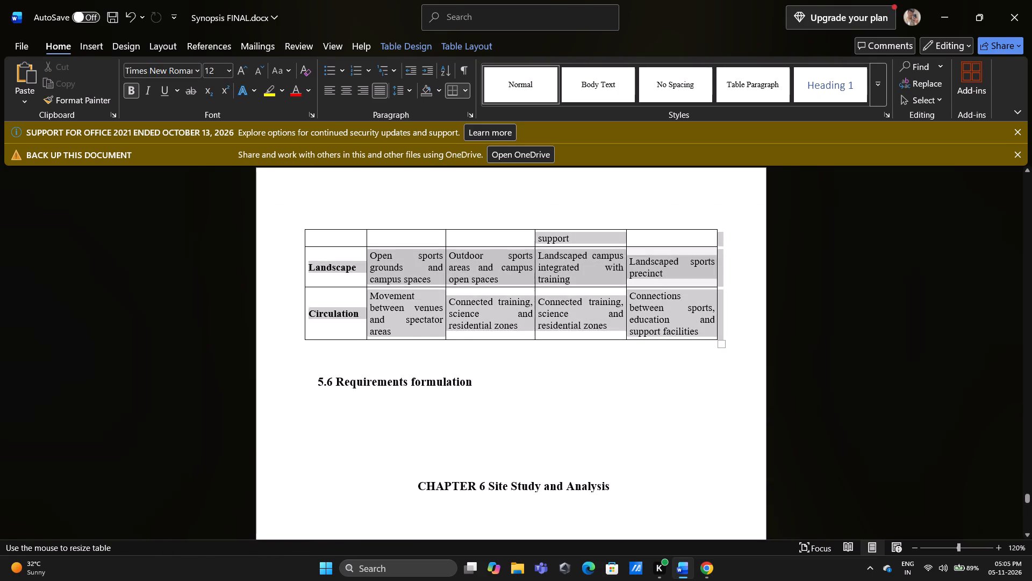
left_click_drag(712, 340, 641, 343)
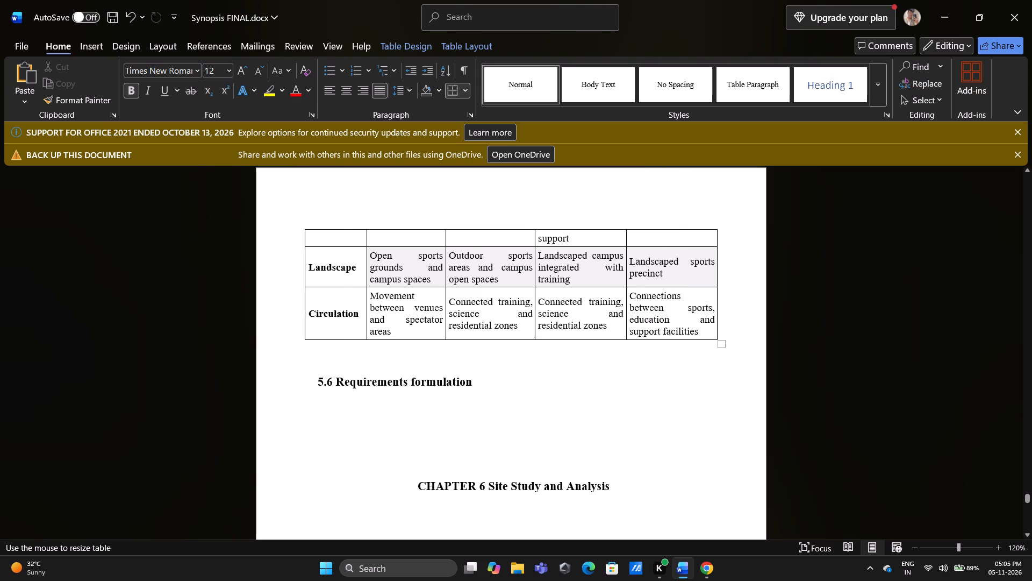
scroll(637, 350, "up", 5)
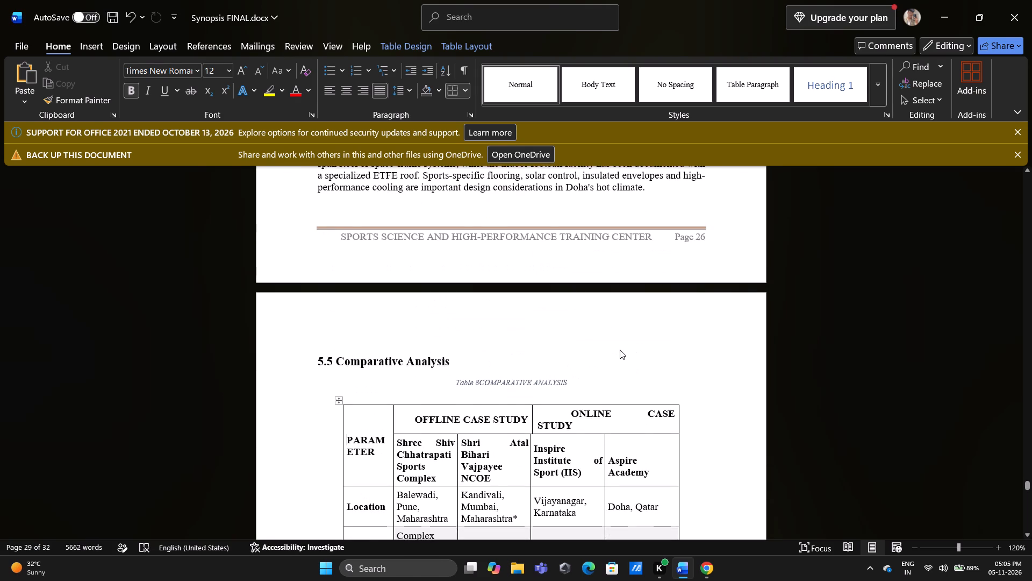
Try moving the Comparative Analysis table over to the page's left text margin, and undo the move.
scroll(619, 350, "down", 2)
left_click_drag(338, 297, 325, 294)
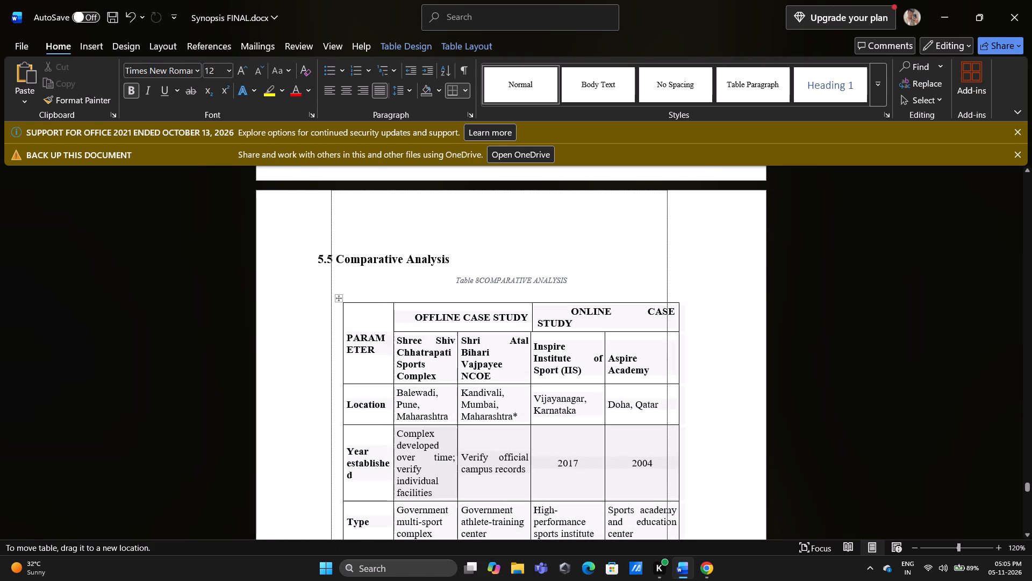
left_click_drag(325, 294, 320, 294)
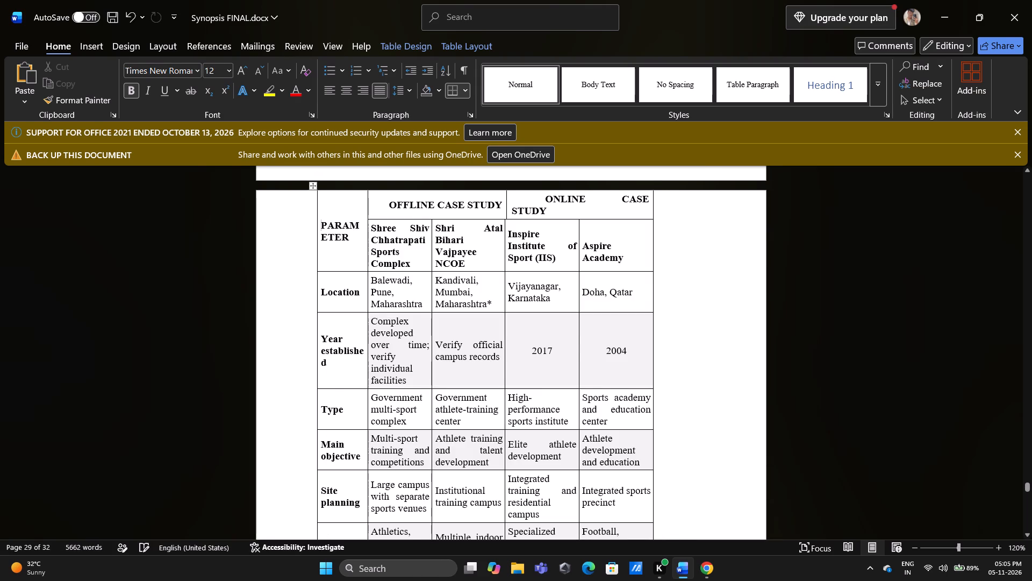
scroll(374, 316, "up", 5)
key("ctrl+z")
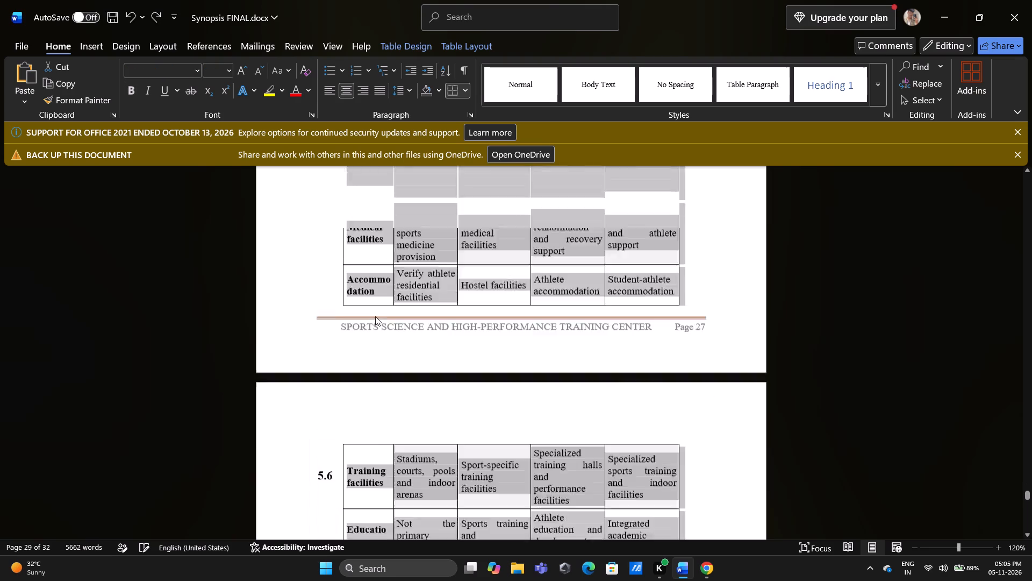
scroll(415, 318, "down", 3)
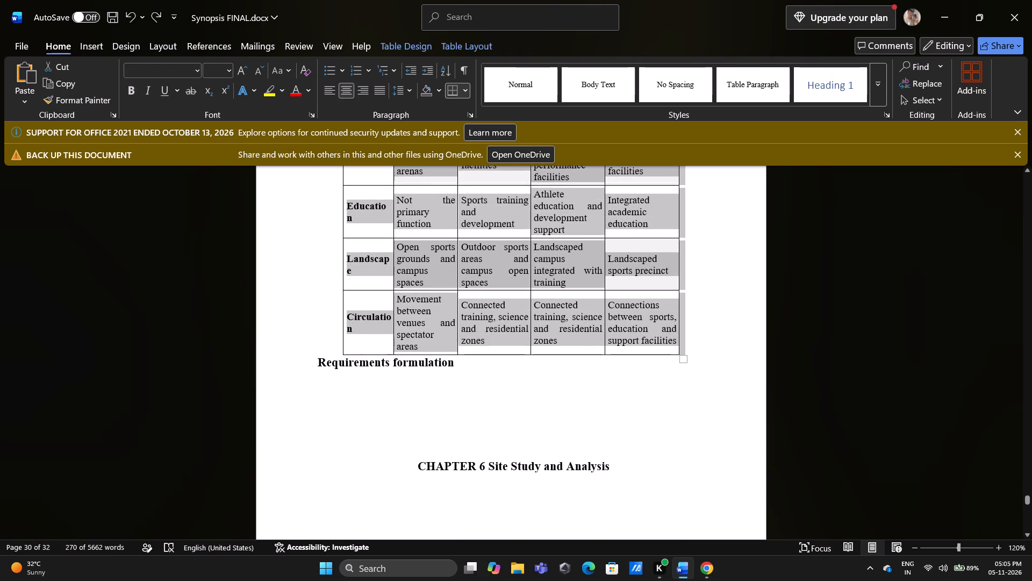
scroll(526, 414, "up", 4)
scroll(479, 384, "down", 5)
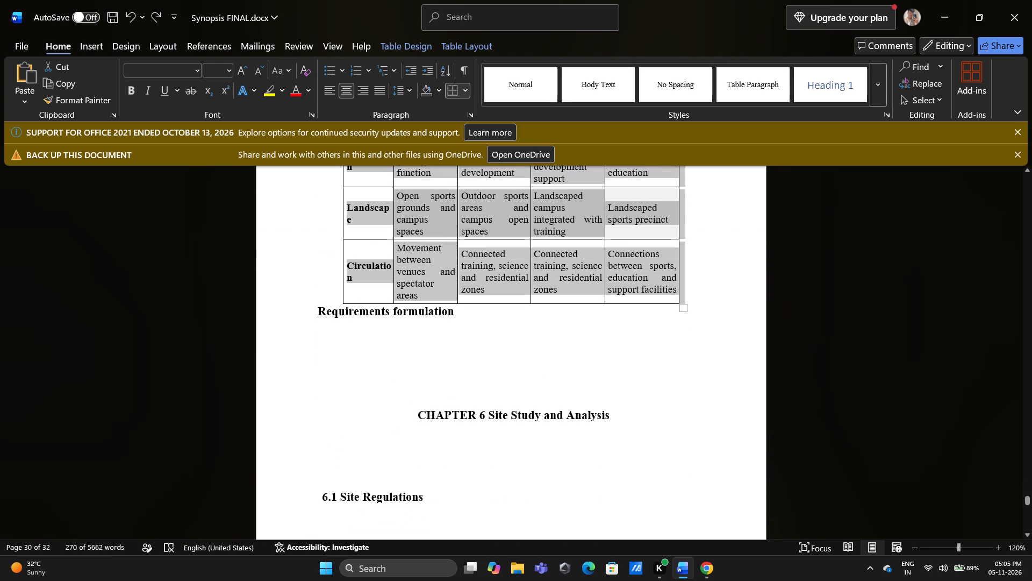
Delete the section number 5.6 sitting beside the Training facilities row of the comparative table.
key("Escape")
key("Escape")
left_click(366, 362)
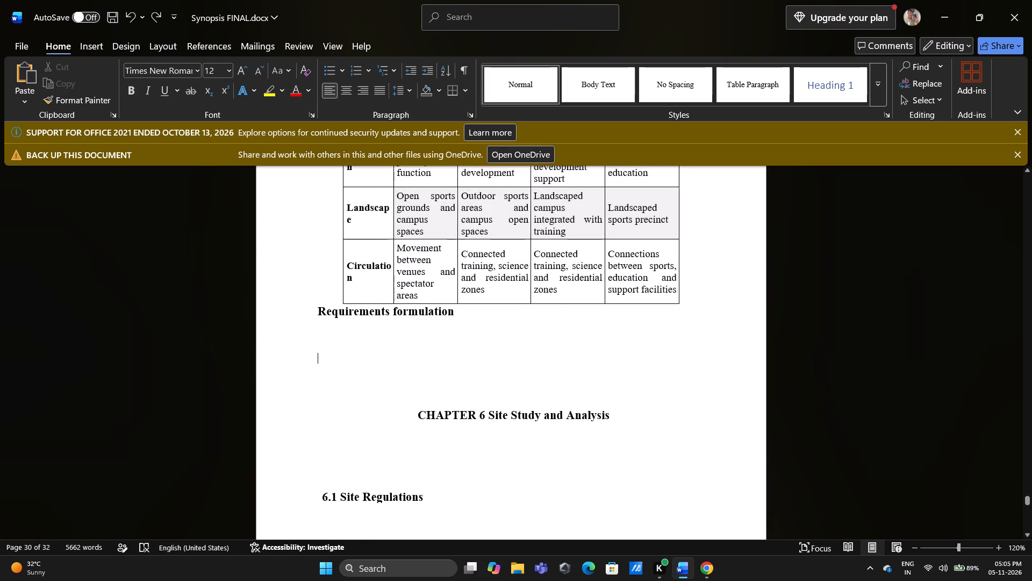
scroll(331, 334, "up", 4)
left_click(341, 307)
left_click(332, 307)
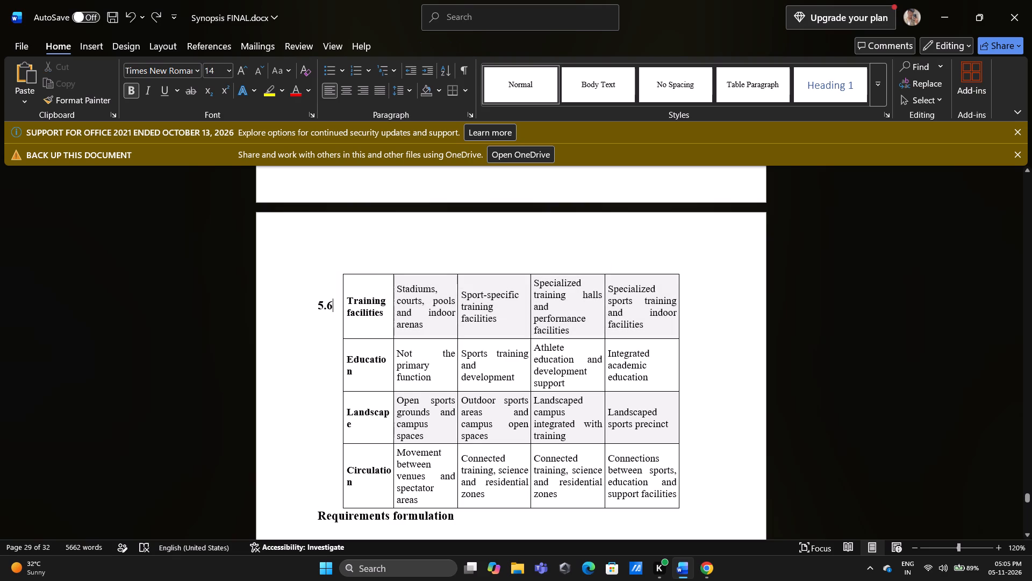
key("BackSpace")
key("BackSpace")
key("BackSpace")
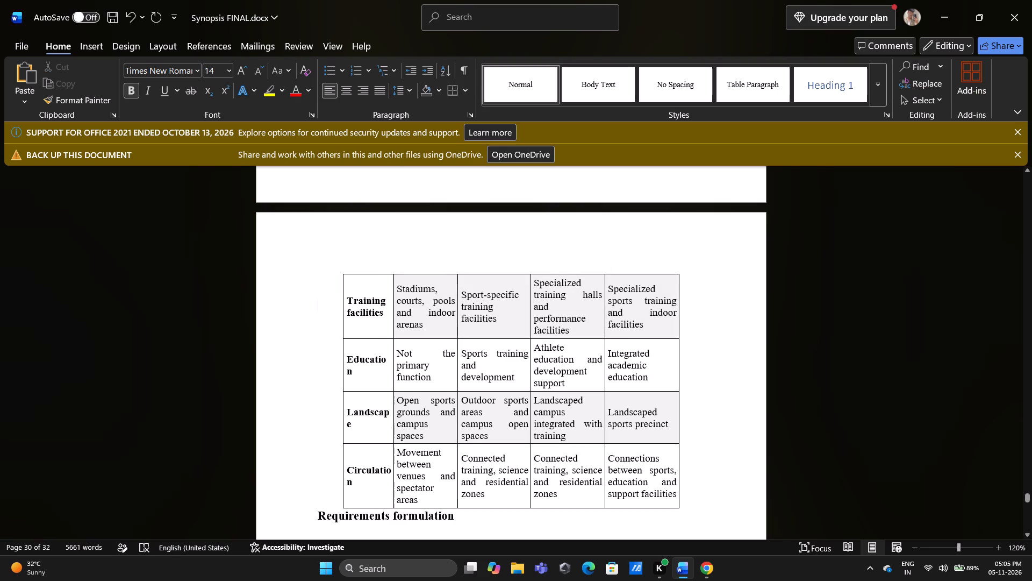
Insert the section number 5.6 and a space before the heading Requirements formulation below the table.
left_click(315, 513)
type("5.")
key("6")
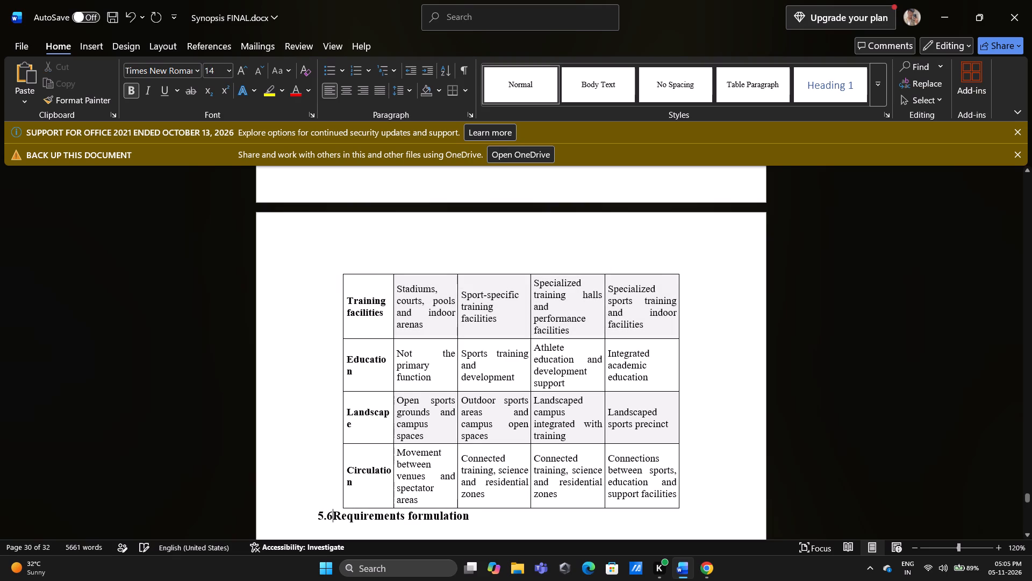
scroll(391, 461, "down", 4)
key("space")
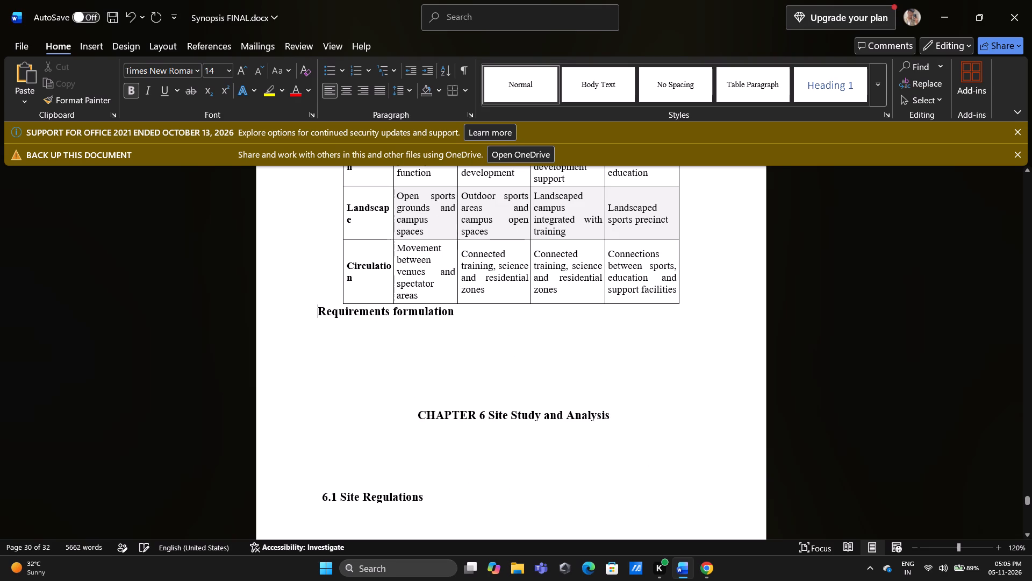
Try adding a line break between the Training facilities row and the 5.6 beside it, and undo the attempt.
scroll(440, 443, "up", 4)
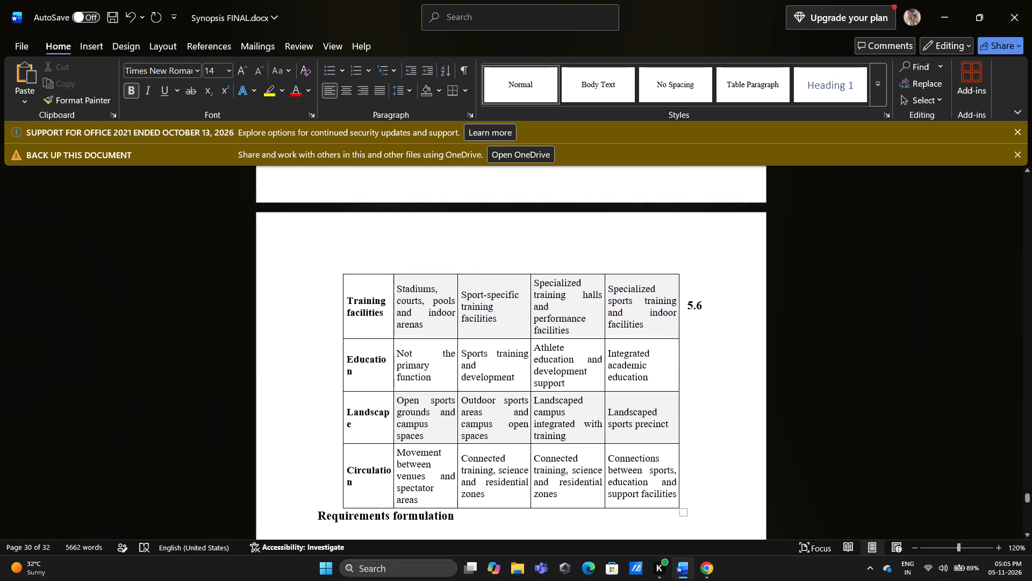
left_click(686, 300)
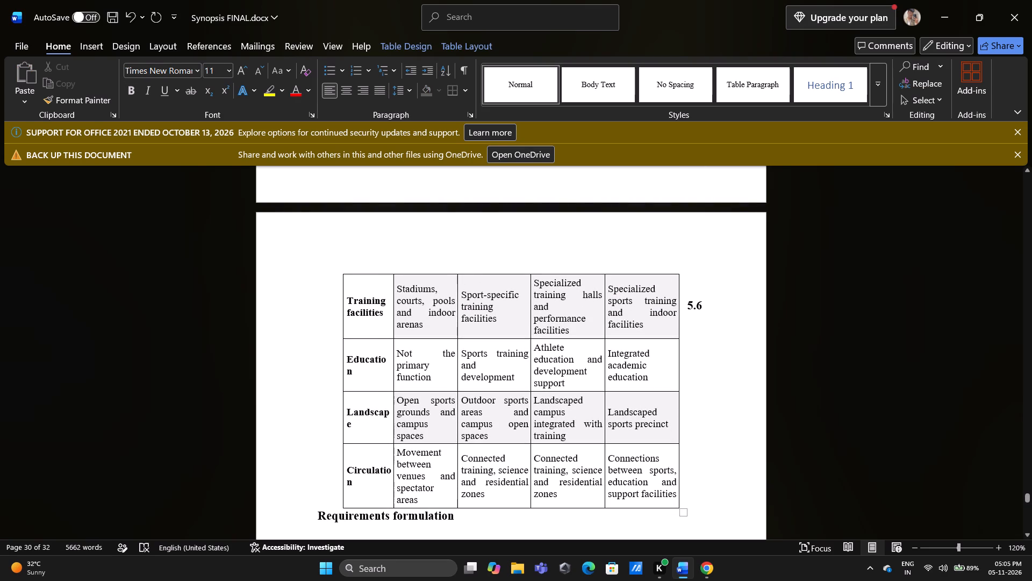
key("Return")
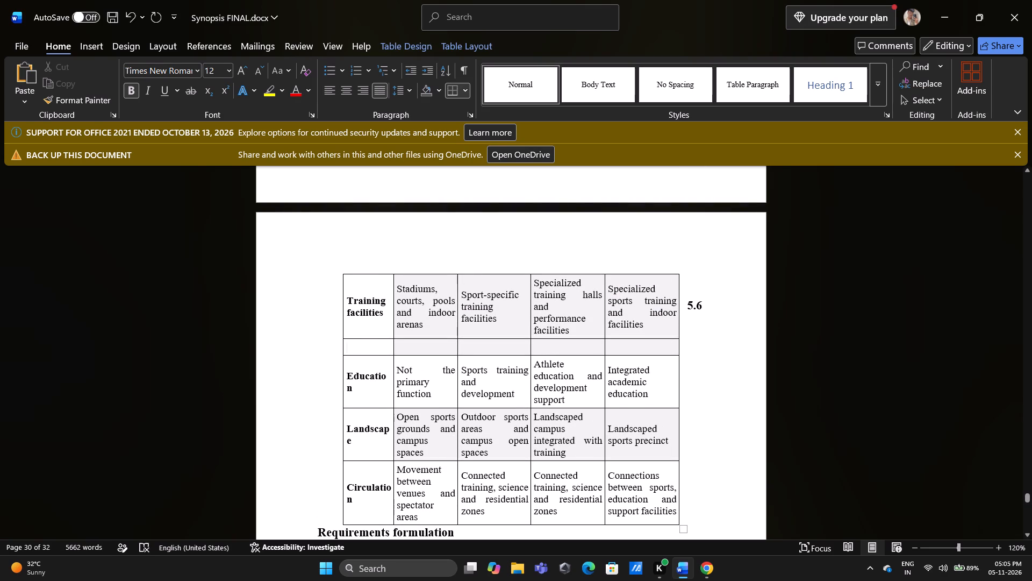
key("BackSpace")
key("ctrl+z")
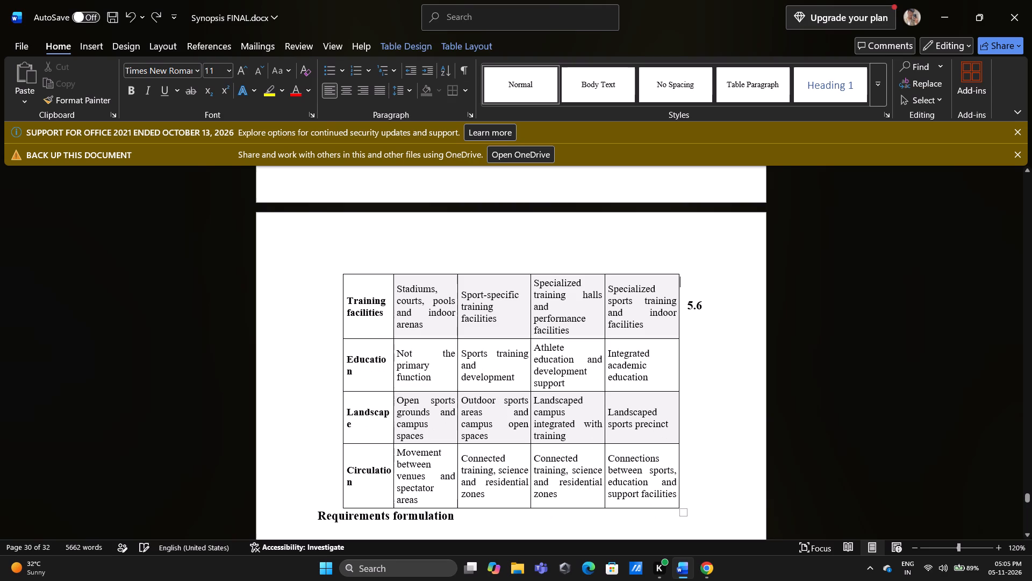
Move the number 5.6 from beside the comparative table down onto the Requirements formulation heading line by inserting blank lines before it.
left_click(689, 306)
key("BackSpace")
key("BackSpace")
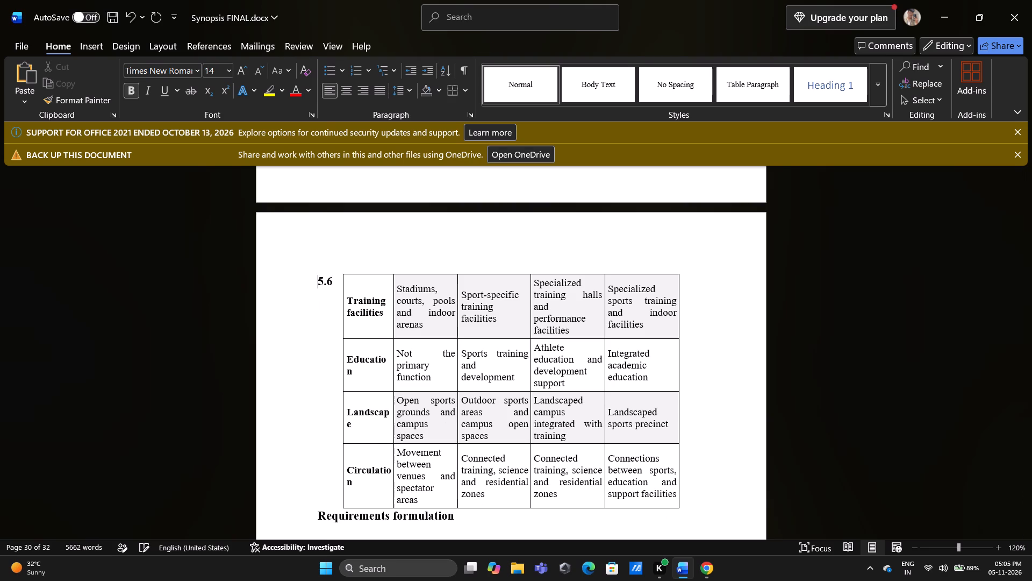
key("BackSpace")
key("Return")
key("Return")
key("Return")
key("Return")
key("Return")
key("Return")
key("Return")
key("Return")
key("Return")
key("Return")
scroll(579, 342, "down", 2)
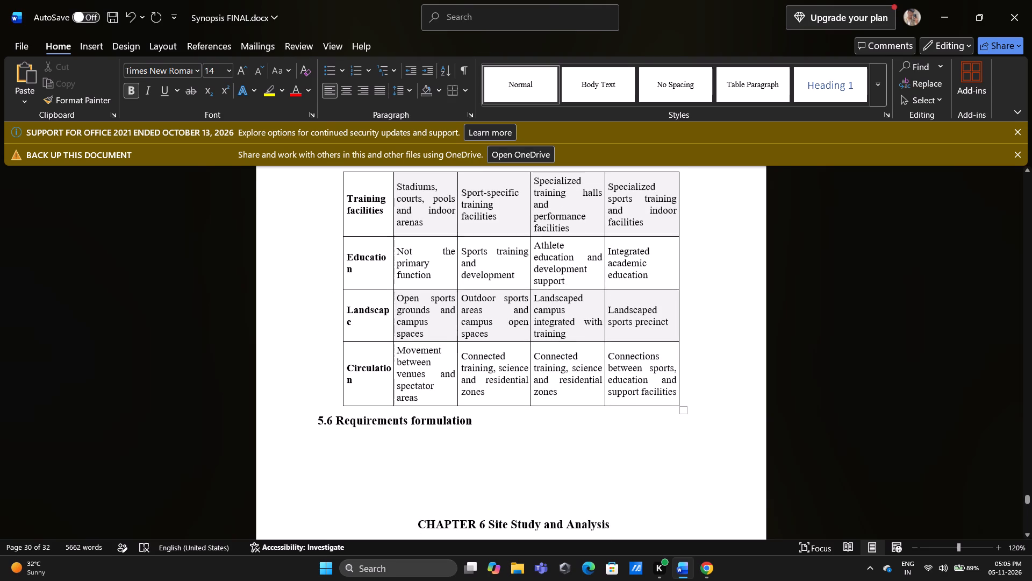
left_click(503, 435)
Enlarge the Comparative Analysis table gradually until its width nearly spans the page's text margins.
scroll(503, 429, "up", 4)
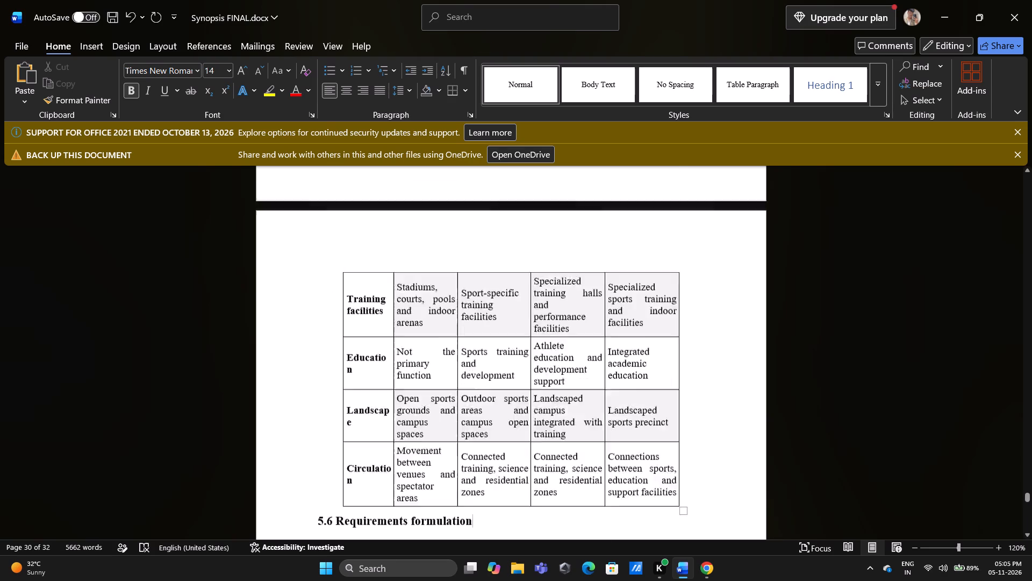
scroll(465, 384, "up", 9)
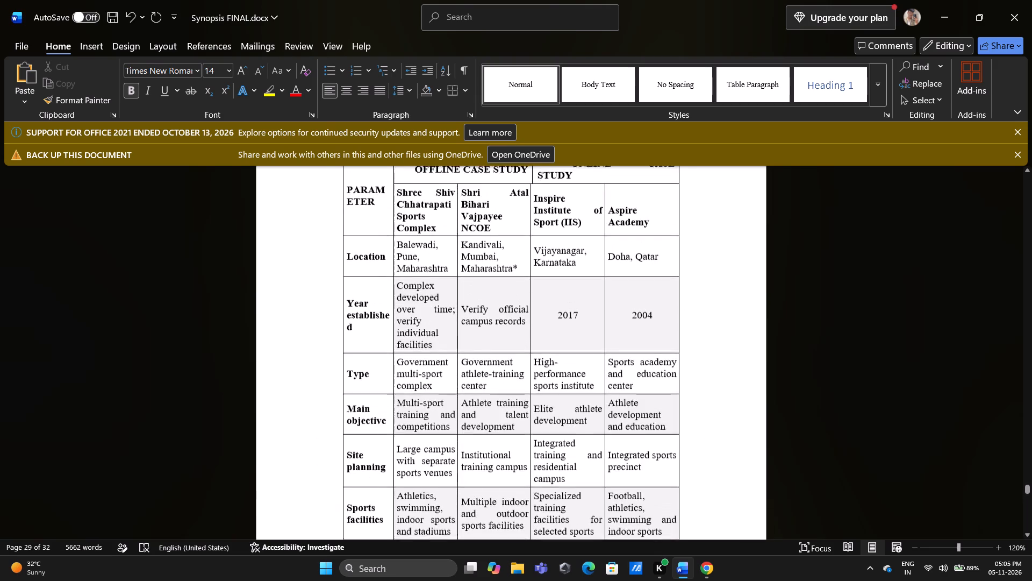
scroll(468, 384, "up", 5)
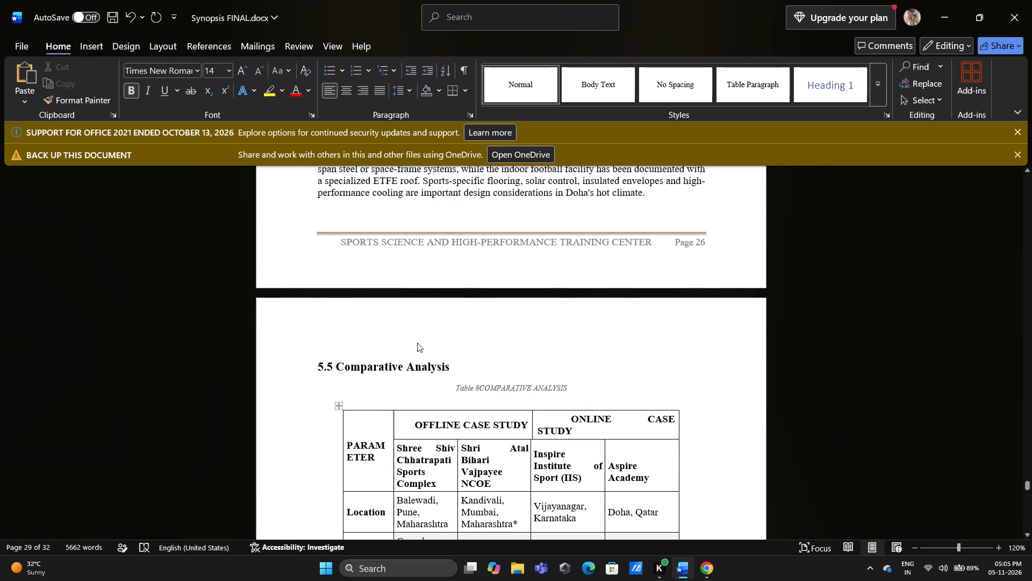
scroll(417, 343, "down", 16)
scroll(465, 378, "down", 3)
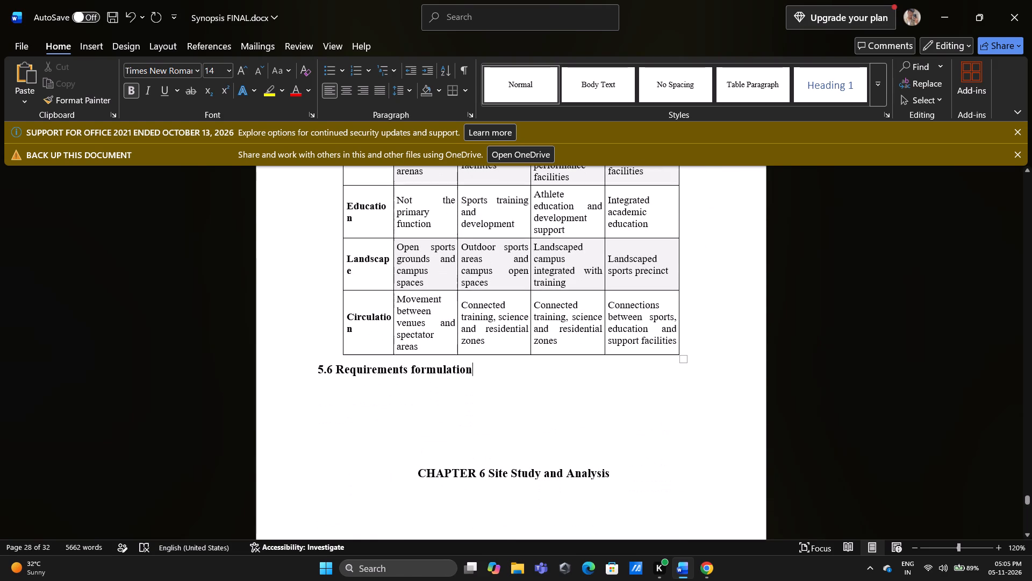
left_click_drag(682, 358, 695, 358)
scroll(568, 389, "up", 4)
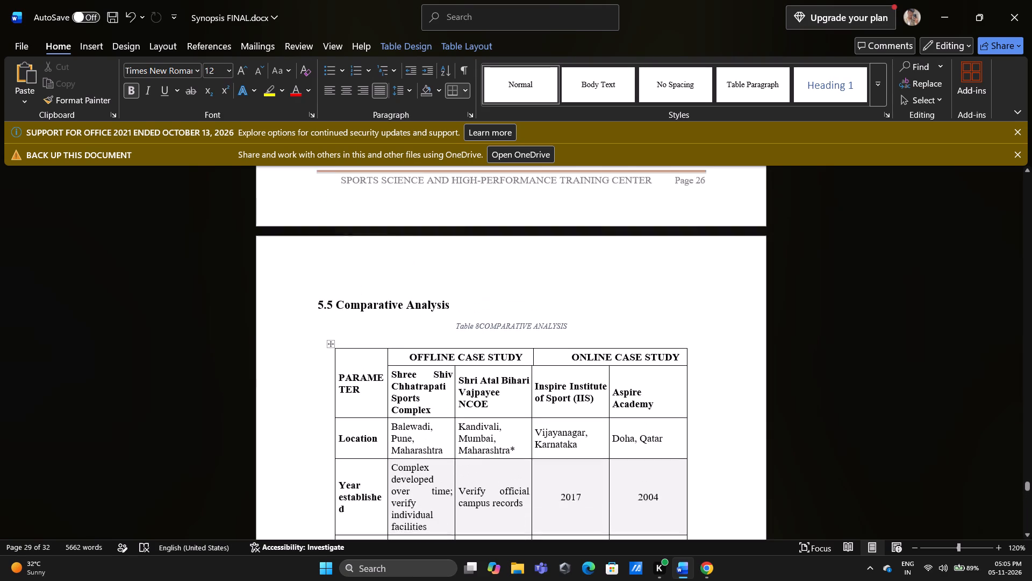
scroll(468, 330, "down", 6)
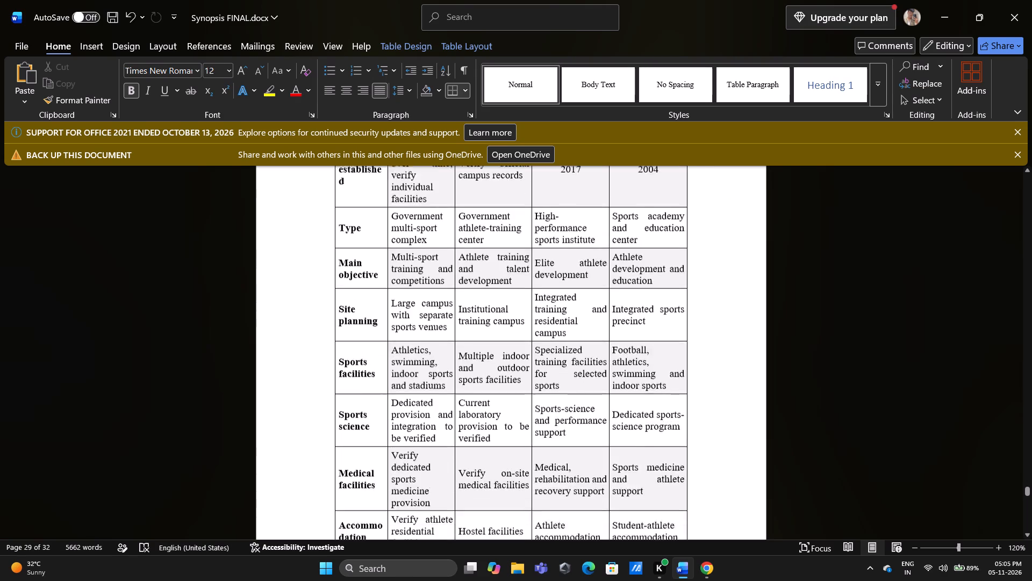
scroll(468, 330, "down", 7)
scroll(518, 336, "down", 4)
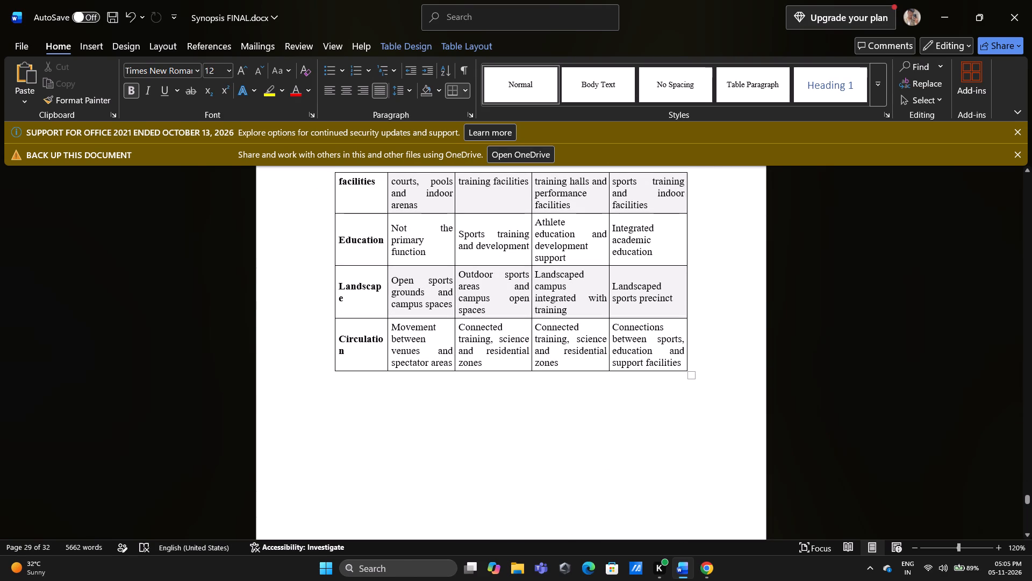
left_click_drag(692, 375, 701, 378)
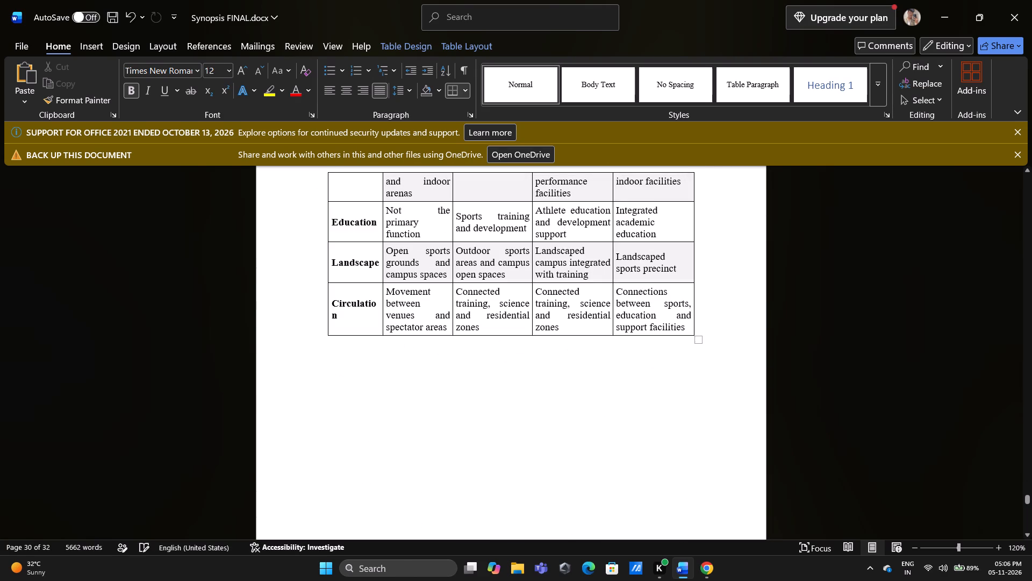
scroll(491, 377, "down", 7)
scroll(484, 373, "up", 11)
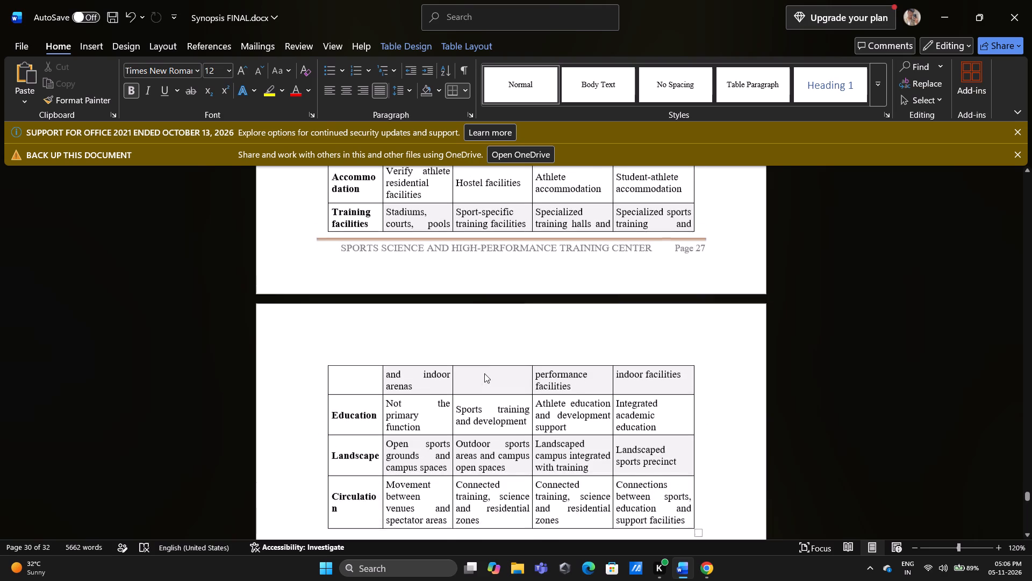
scroll(484, 373, "up", 10)
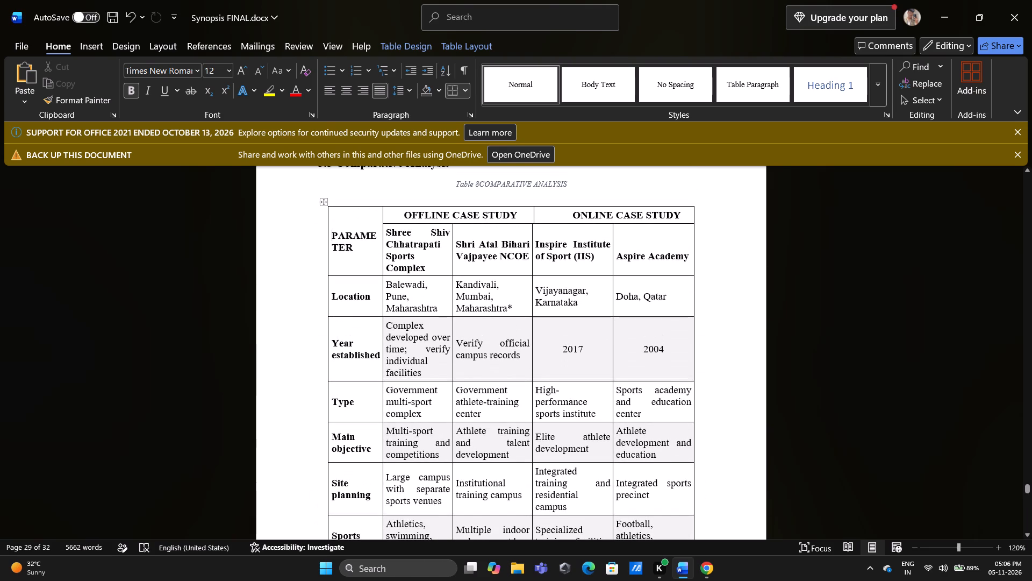
scroll(484, 373, "up", 2)
scroll(484, 373, "down", 2)
scroll(484, 373, "up", 1)
scroll(484, 373, "down", 19)
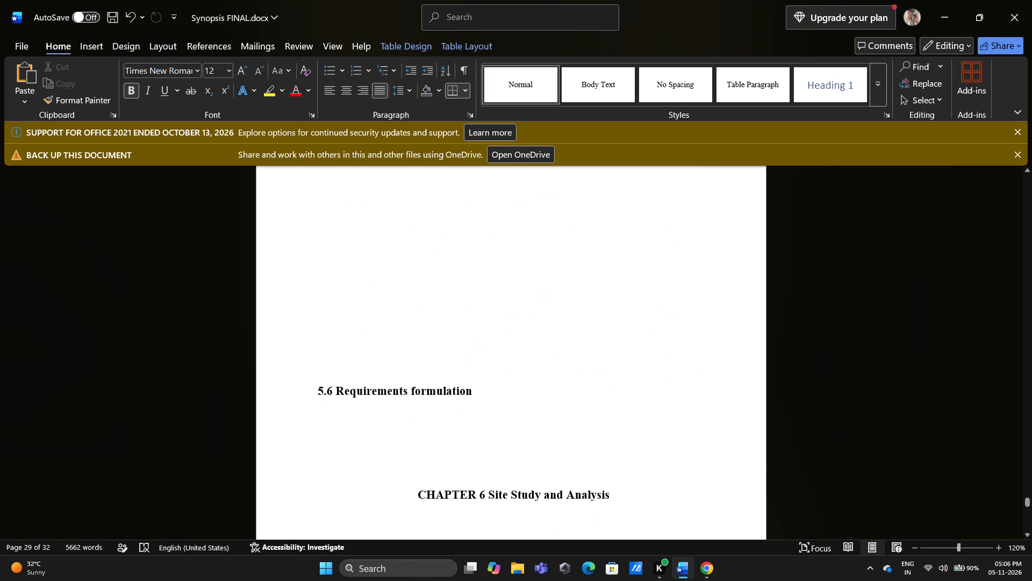
scroll(543, 351, "up", 3)
left_click_drag(700, 290, 707, 290)
scroll(561, 356, "up", 11)
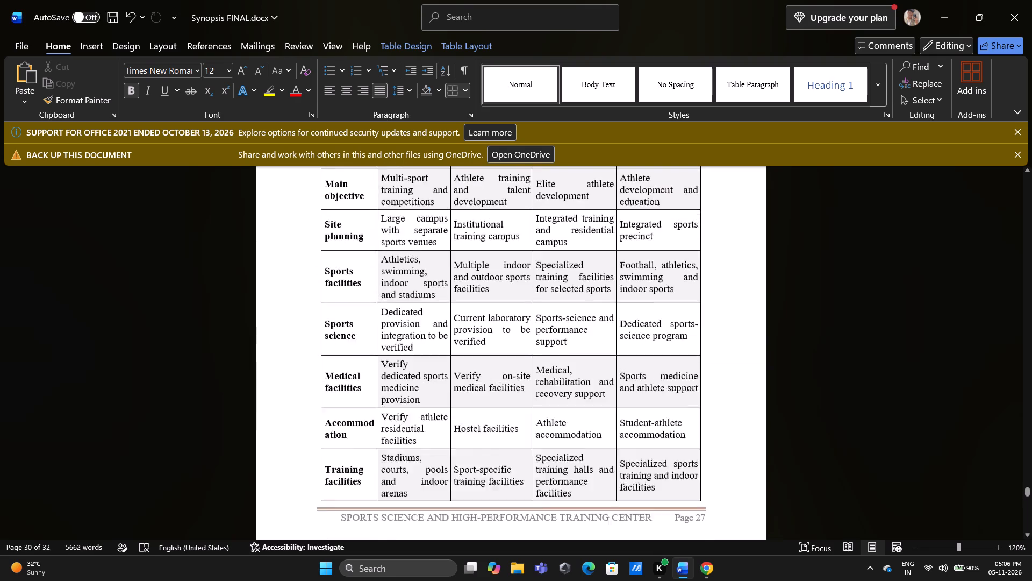
Remove the surplus blank lines above the heading 5.6 Requirements formulation, leaving one blank line between it and the comparative table.
scroll(530, 363, "up", 7)
scroll(530, 363, "down", 13)
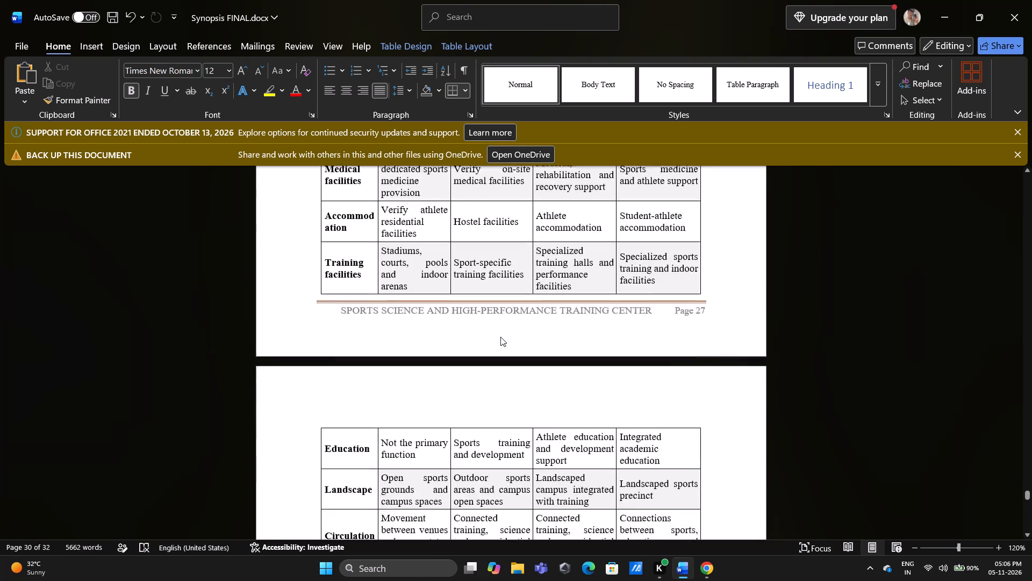
scroll(500, 337, "down", 9)
left_click(313, 311)
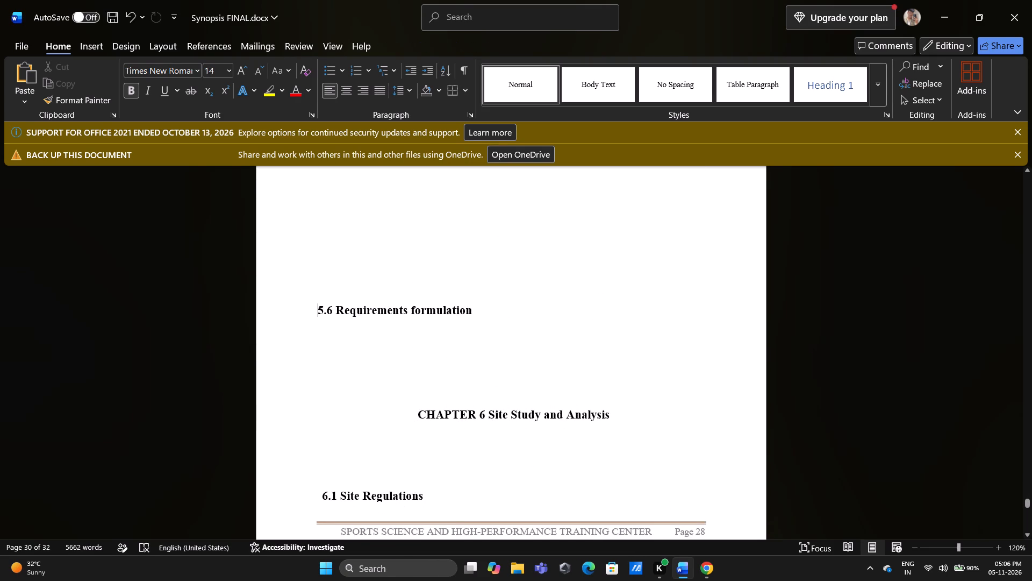
key("BackSpace")
key("BackSpace")
key("BackSpace")
scroll(364, 337, "up", 5)
key("BackSpace")
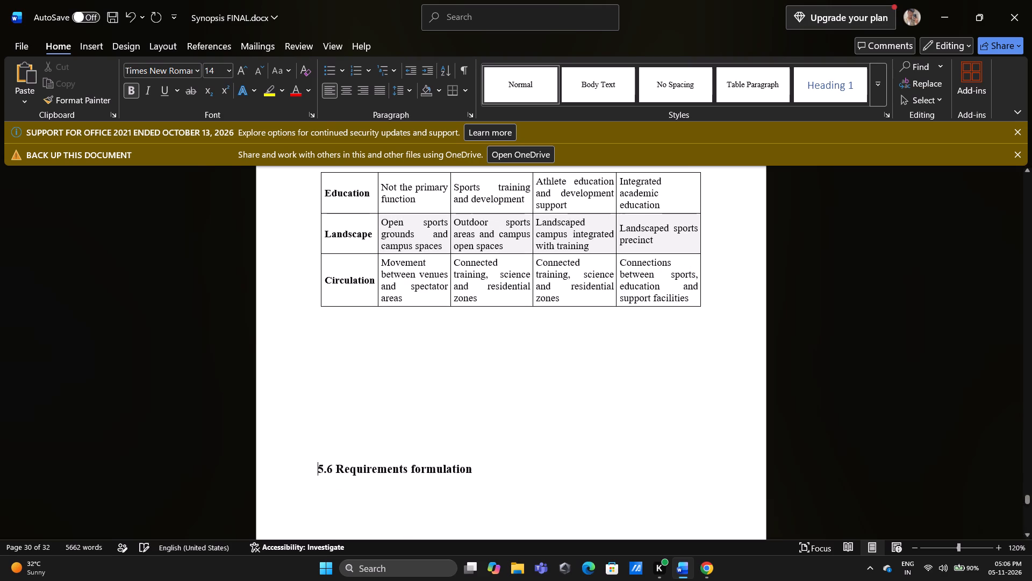
key("BackSpace")
key("BackSpace")
key("BackSpace")
key("BackSpace")
key("BackSpace")
key("BackSpace")
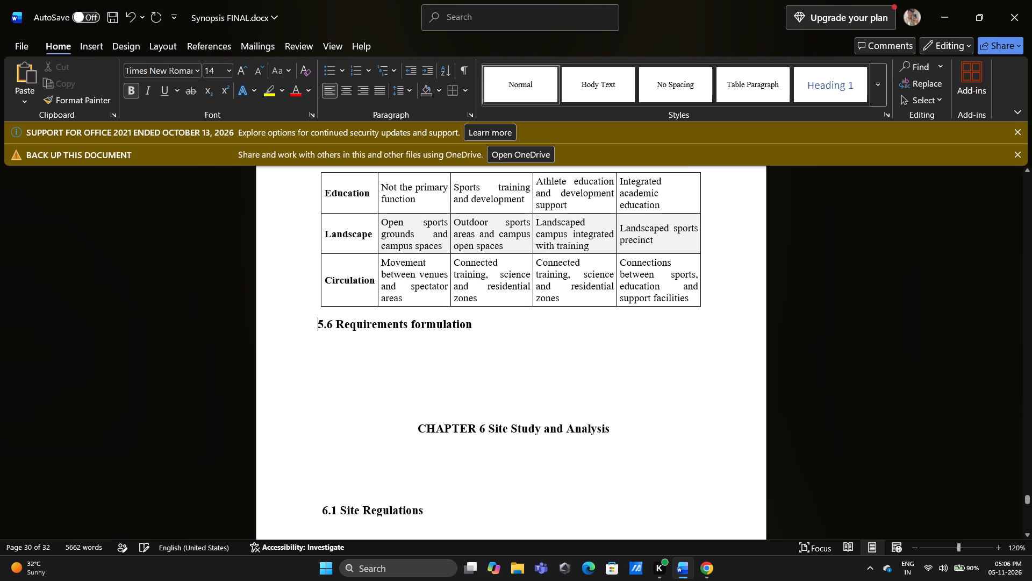
key("Return")
Insert blank lines before the heading CHAPTER 6 Site Study and Analysis to push it to the top of the following page.
left_click(417, 448)
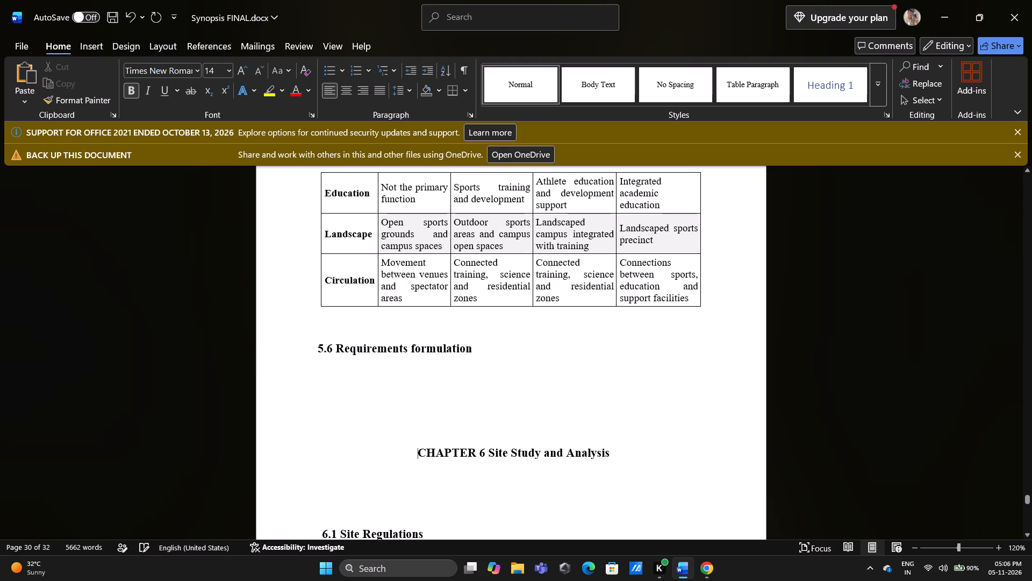
key("Return")
key("Return")
key("Return")
scroll(443, 388, "down", 10)
key("Return")
key("Return")
key("Return")
key("Return")
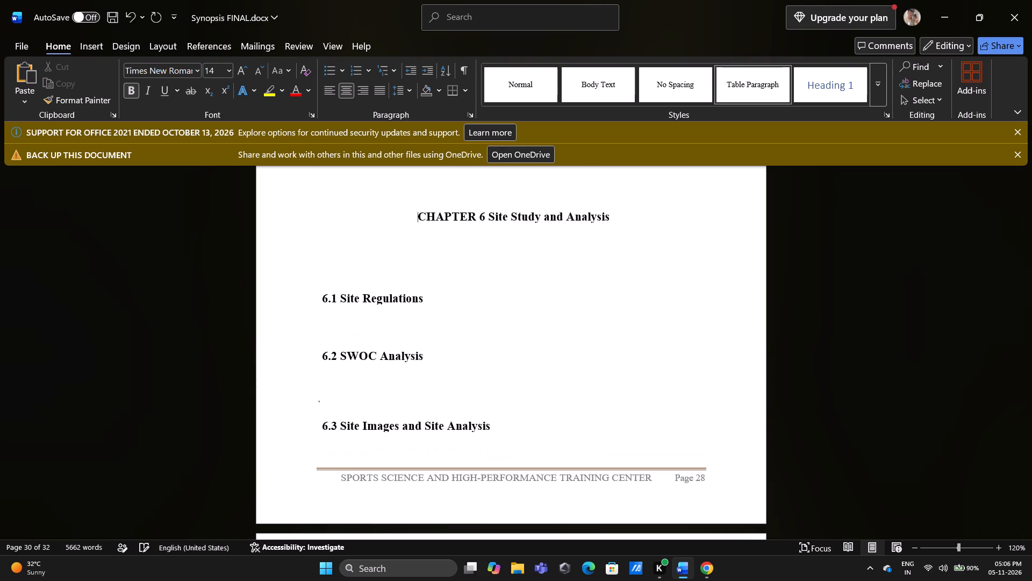
key("Return")
key("Return")
key("Return")
key("Return")
key("Return")
key("Return")
key("Return")
key("Return")
key("Return")
key("Return")
key("Return")
key("Return")
key("Return")
key("Return")
key("Return")
key("Return")
key("Return")
key("Return")
key("Return")
key("Return")
key("Return")
key("Return")
key("Return")
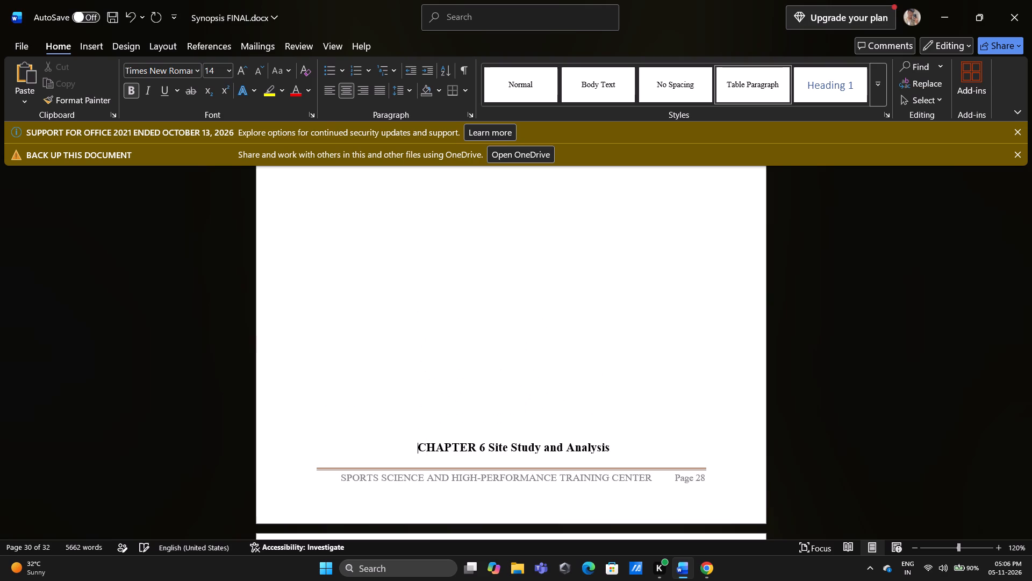
key("Return")
Examine the page layout from the comparative table through Chapter 6 to the reference list at the document's end.
scroll(454, 373, "down", 20)
scroll(454, 373, "down", 2)
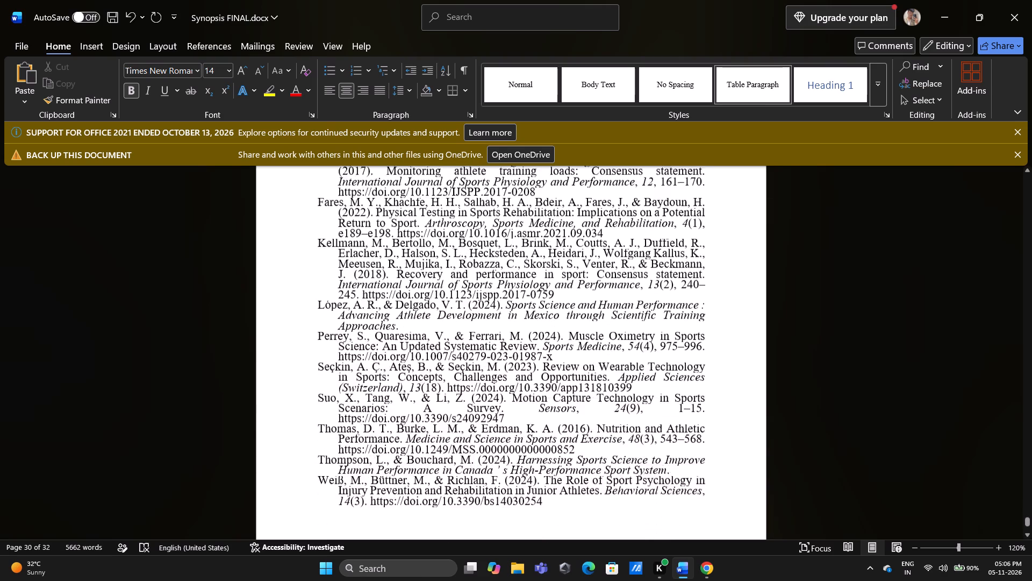
scroll(461, 372, "down", 2)
scroll(461, 372, "up", 20)
scroll(461, 372, "up", 2)
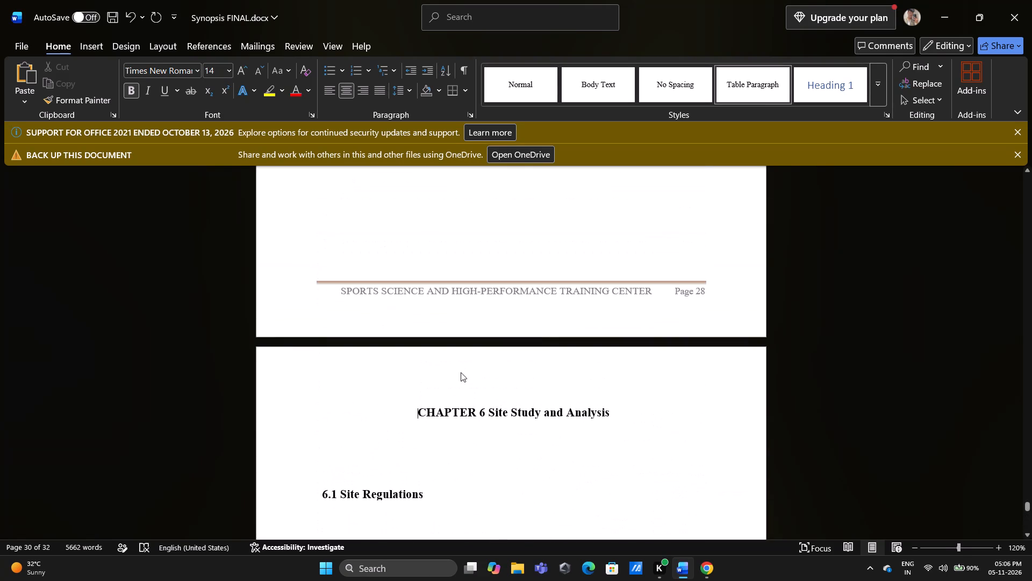
scroll(461, 372, "down", 5, "ctrl")
scroll(461, 372, "up", 1)
scroll(461, 372, "up", 1, "ctrl")
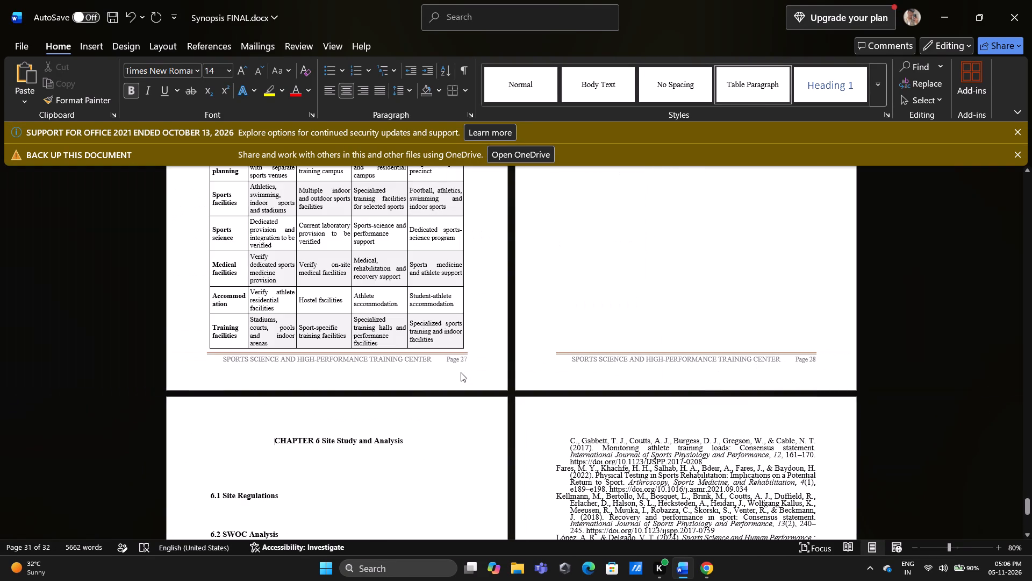
scroll(461, 372, "down", 10)
scroll(461, 372, "up", 1, "ctrl")
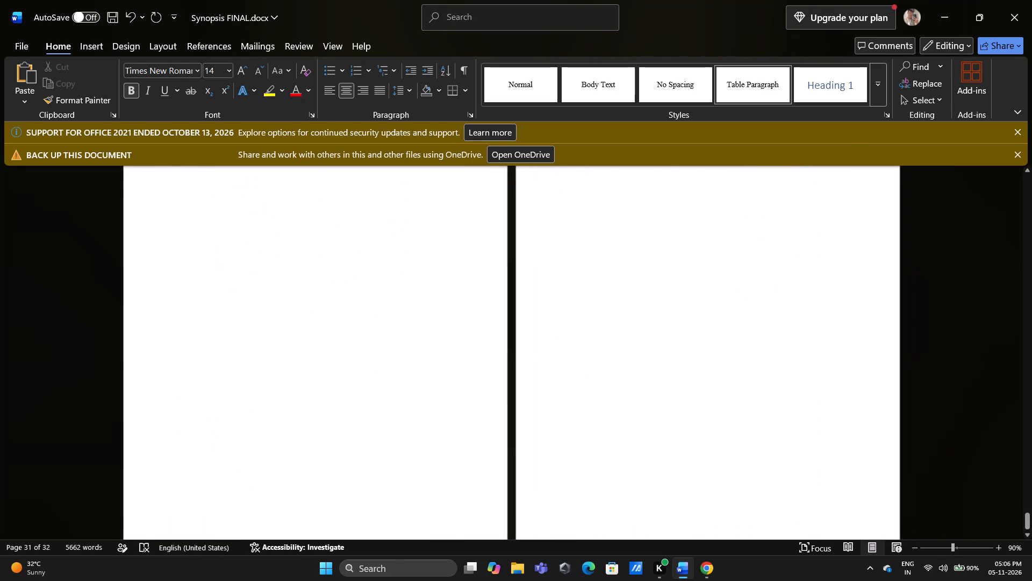
scroll(461, 372, "up", 4)
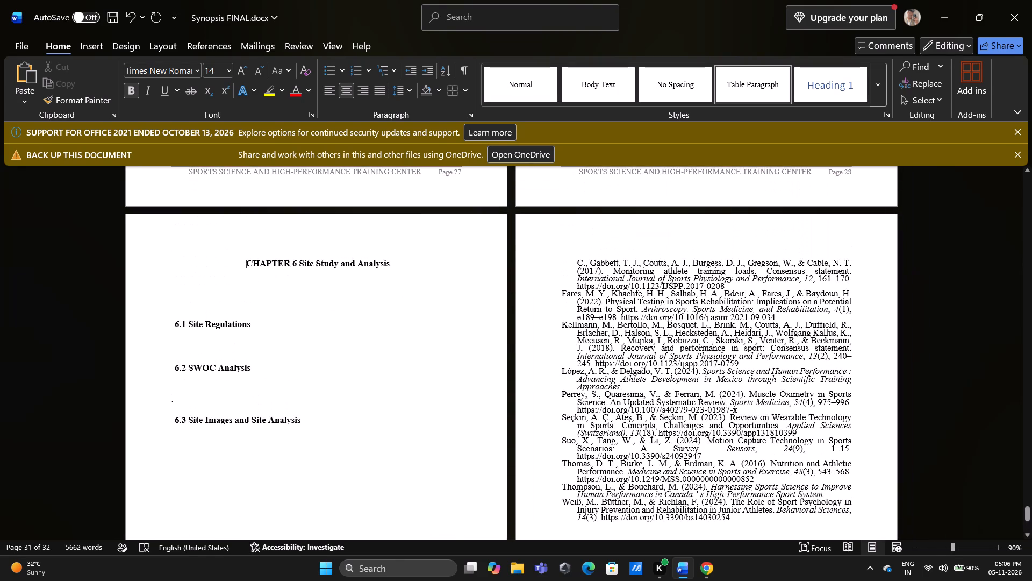
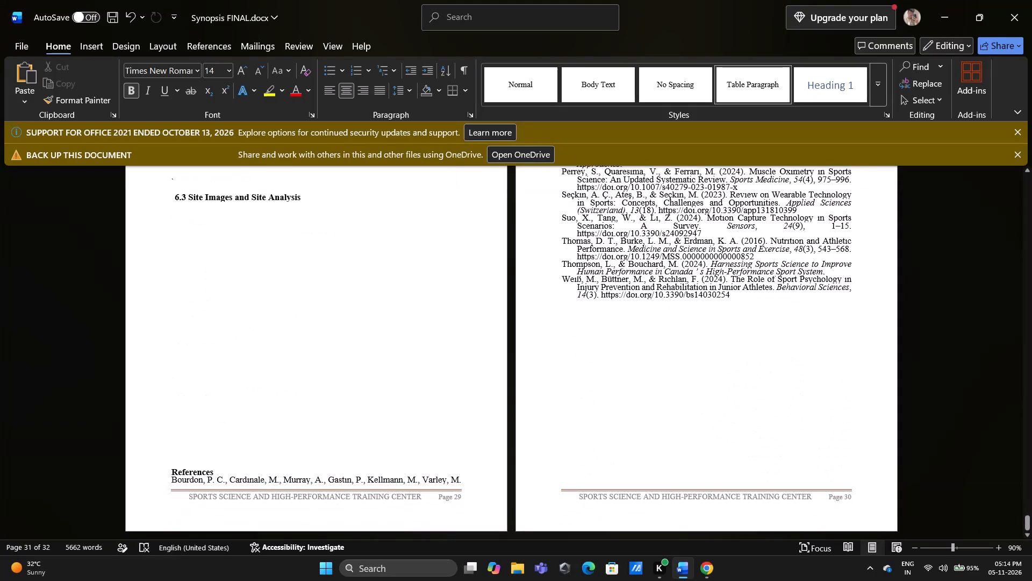
Insert blank lines before the References heading to push it and its list to the top of the following page.
left_click(162, 466)
key("Return")
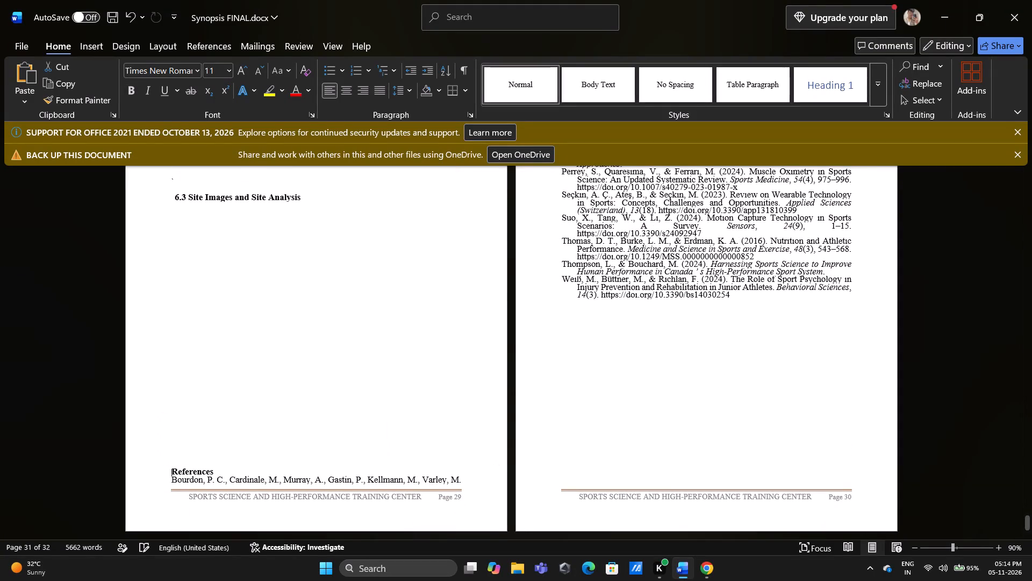
key("Return")
key("Return")
key("Return")
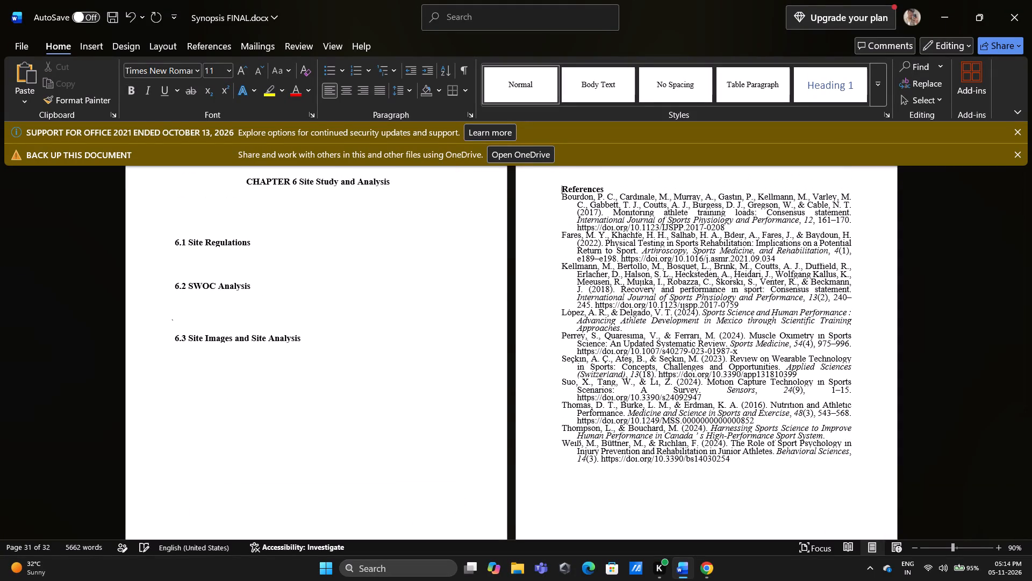
Add two blank lines between the References heading and the first reference entry.
left_click(619, 188)
key("Return")
key("Return")
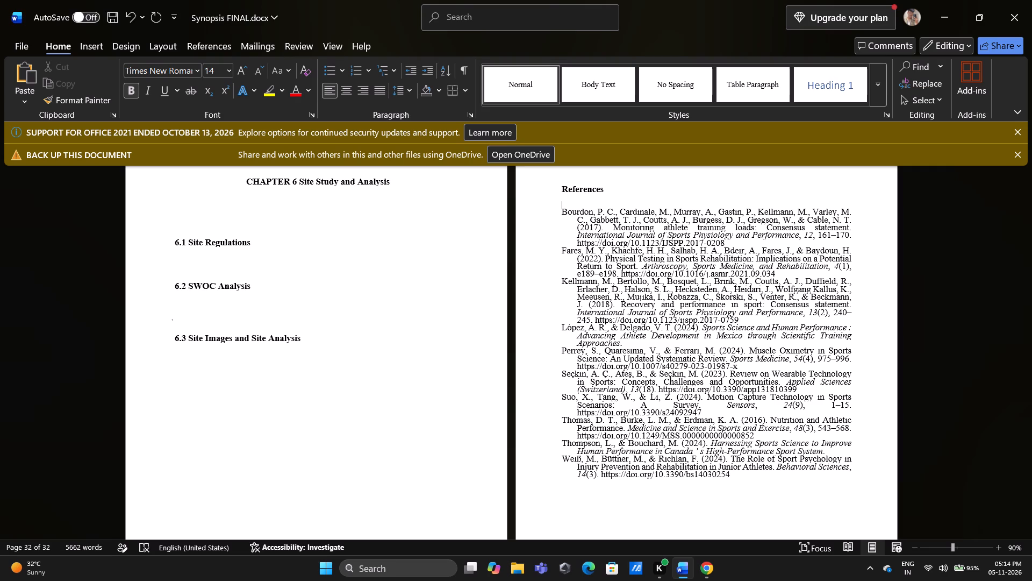
Examine the page layout backwards from the references through heading 5.6 and the comparative table to the Aspire Academy case study.
scroll(325, 450, "up", 13)
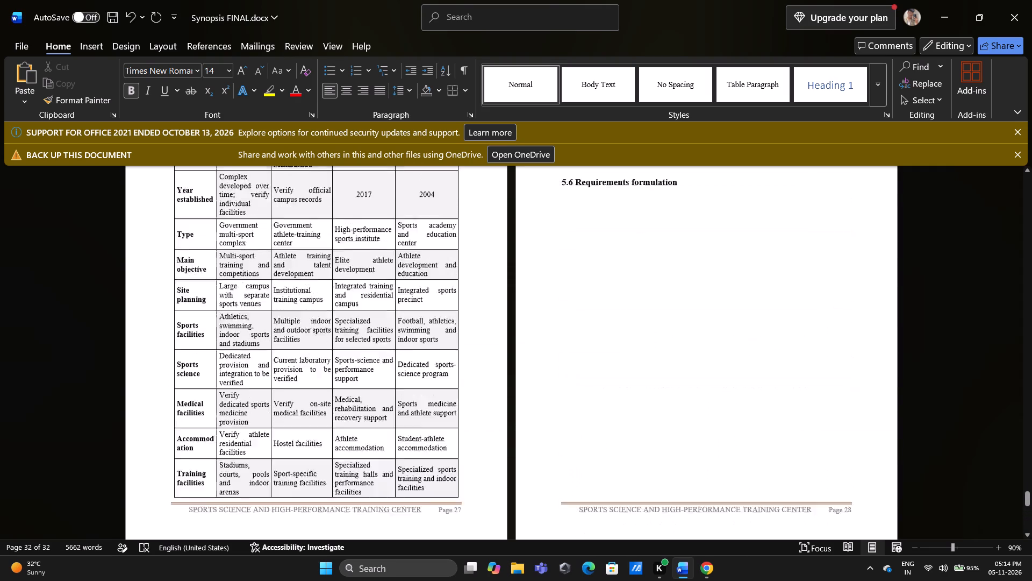
scroll(328, 449, "up", 6)
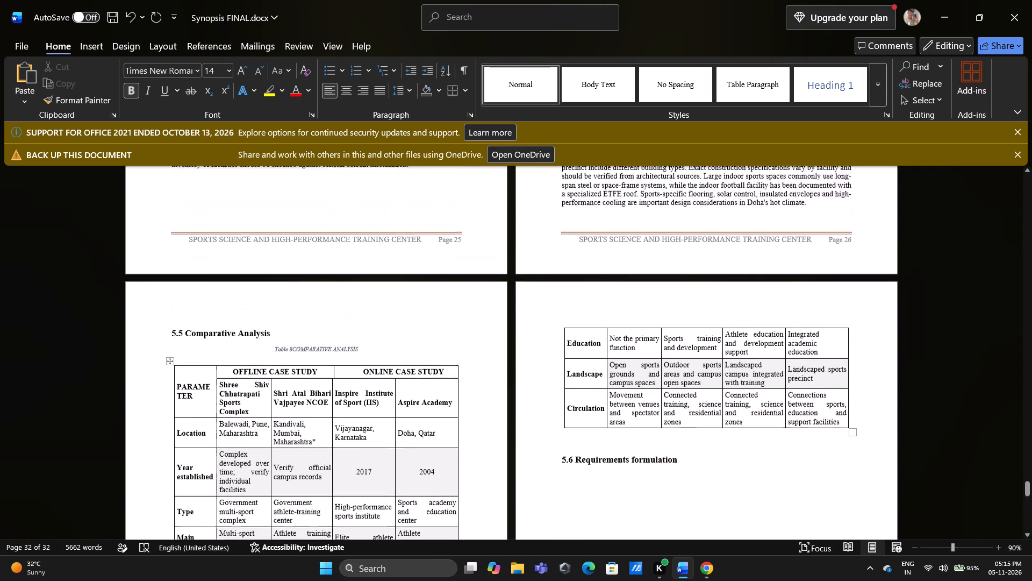
left_click(534, 392)
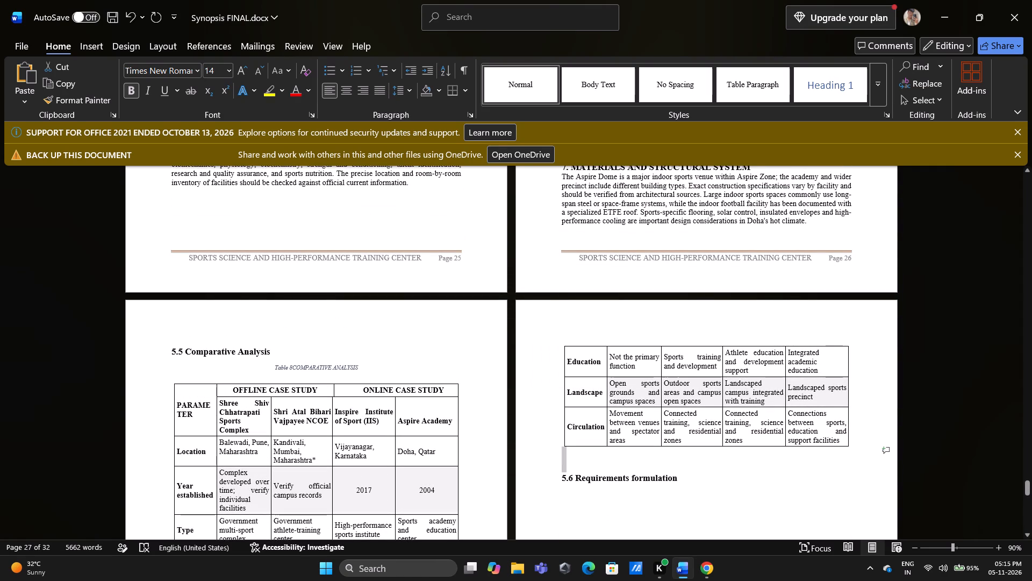
left_click(566, 479)
scroll(534, 465, "up", 8)
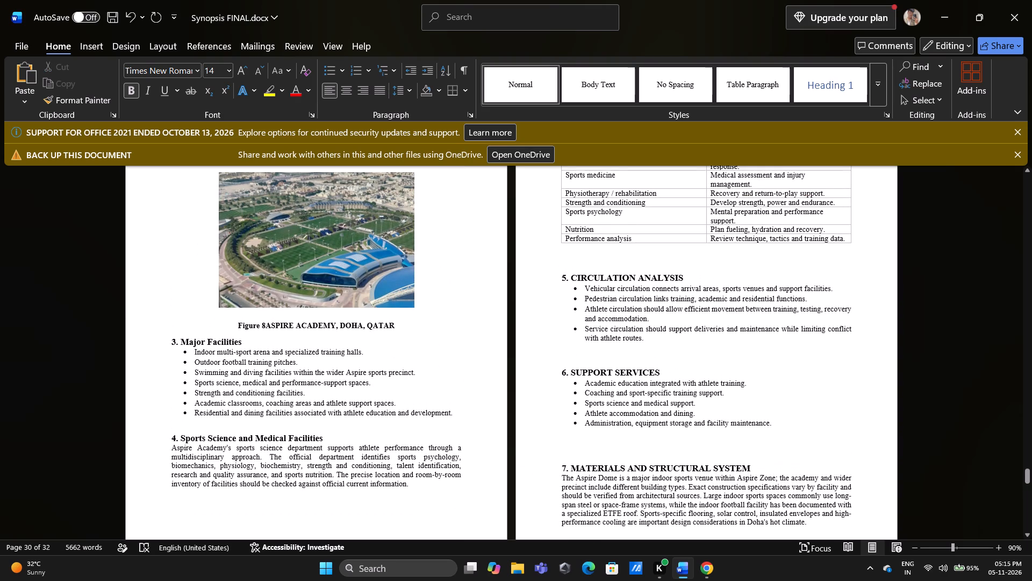